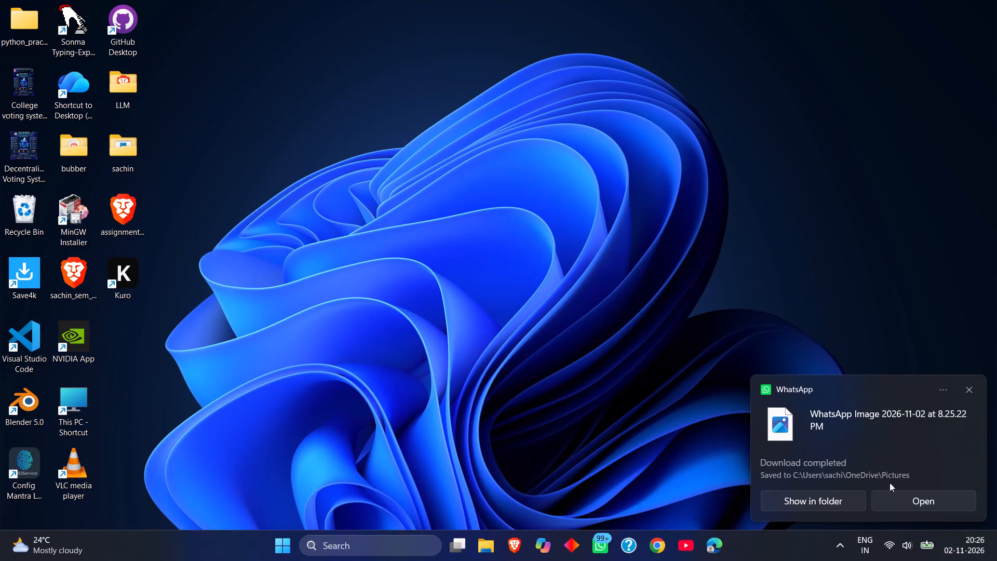
Open the downloaded WhatsApp signature photo for editing in Photos and try to adjust the crop frame from its top-left corner.
left_click(918, 503)
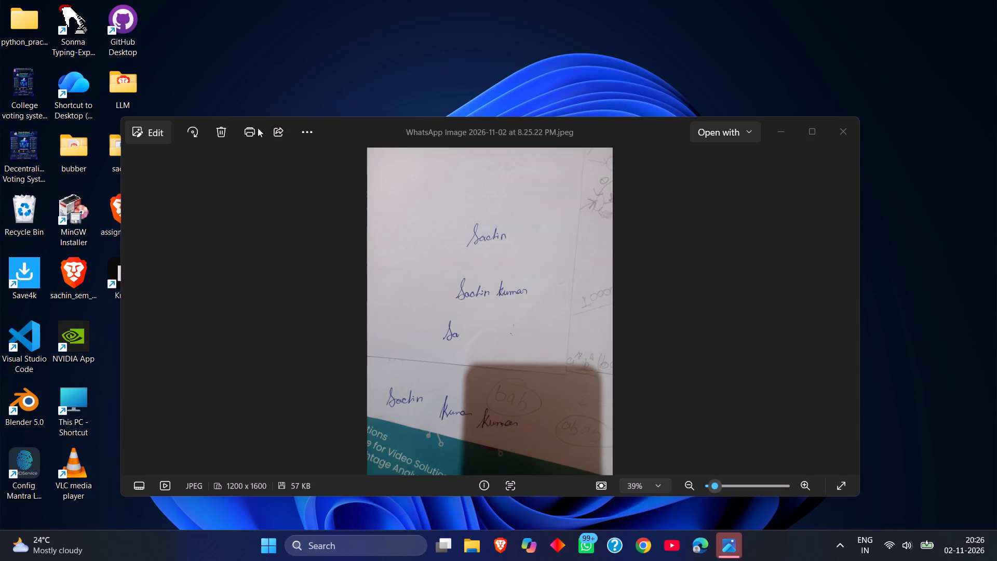
left_click(156, 135)
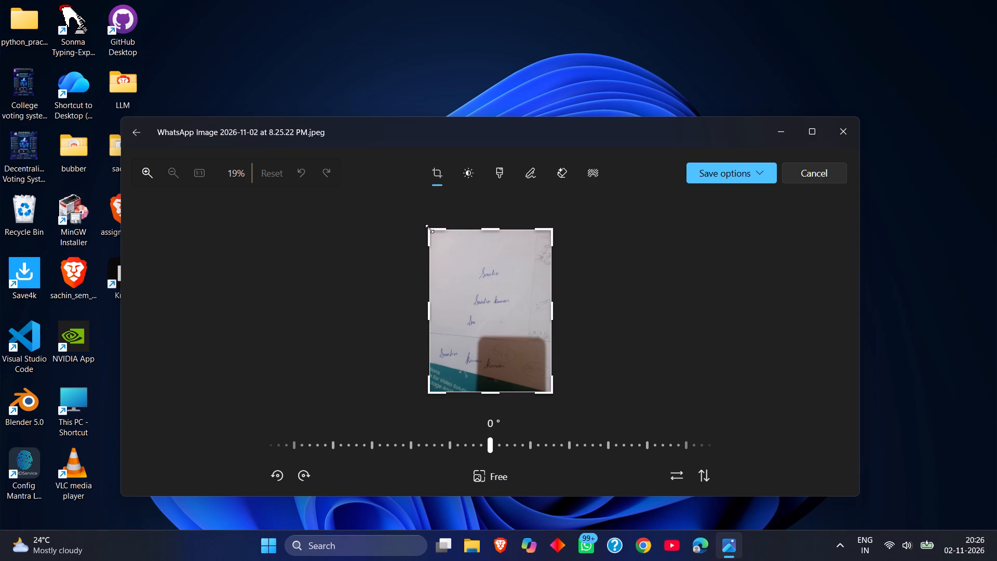
left_click_drag(429, 229, 276, 203)
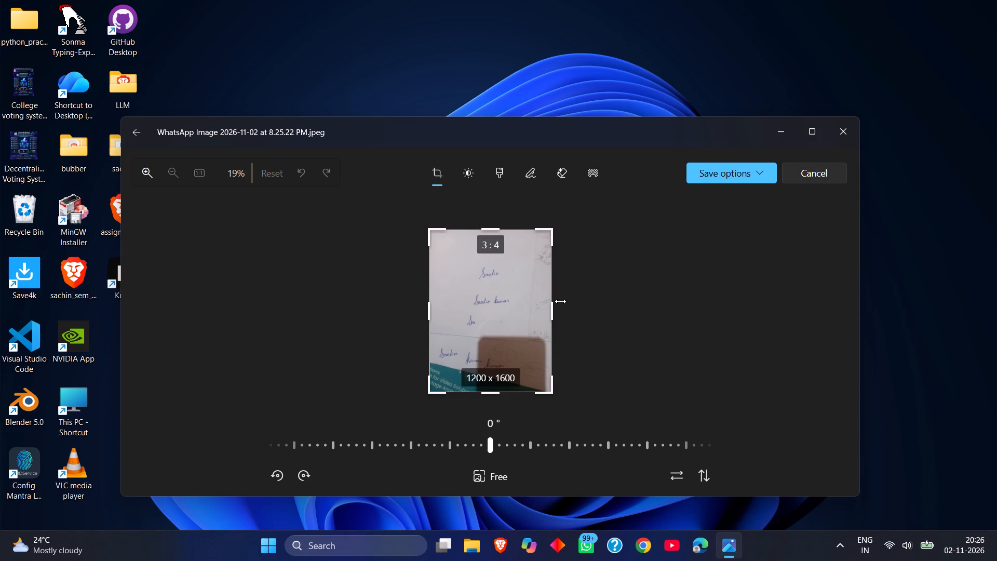
Crop the photo's height to a horizontal band around the full-name signature below the topmost one.
left_click_drag(551, 307, 612, 302)
left_click_drag(612, 302, 699, 295)
left_click_drag(488, 393, 499, 388)
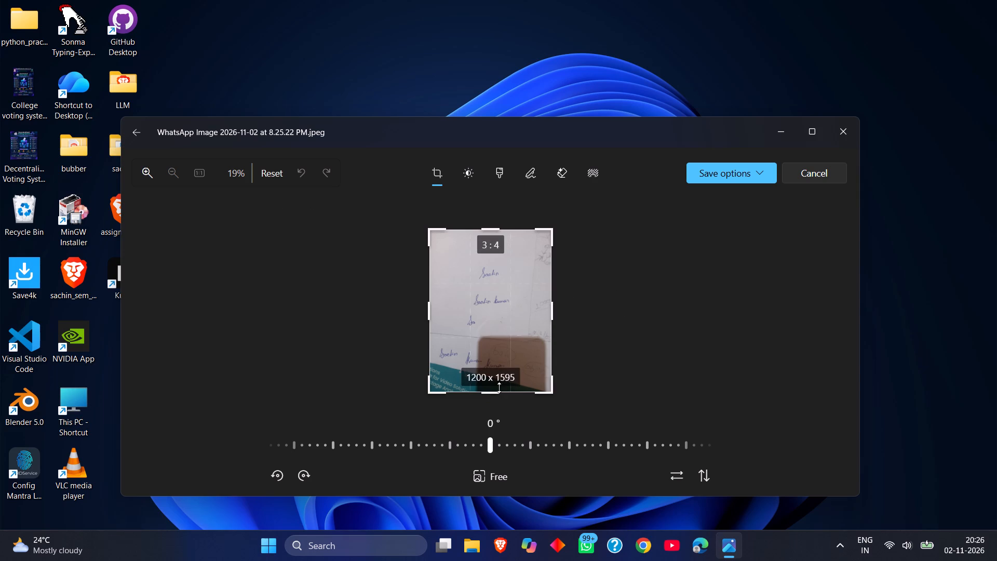
left_click_drag(499, 388, 495, 309)
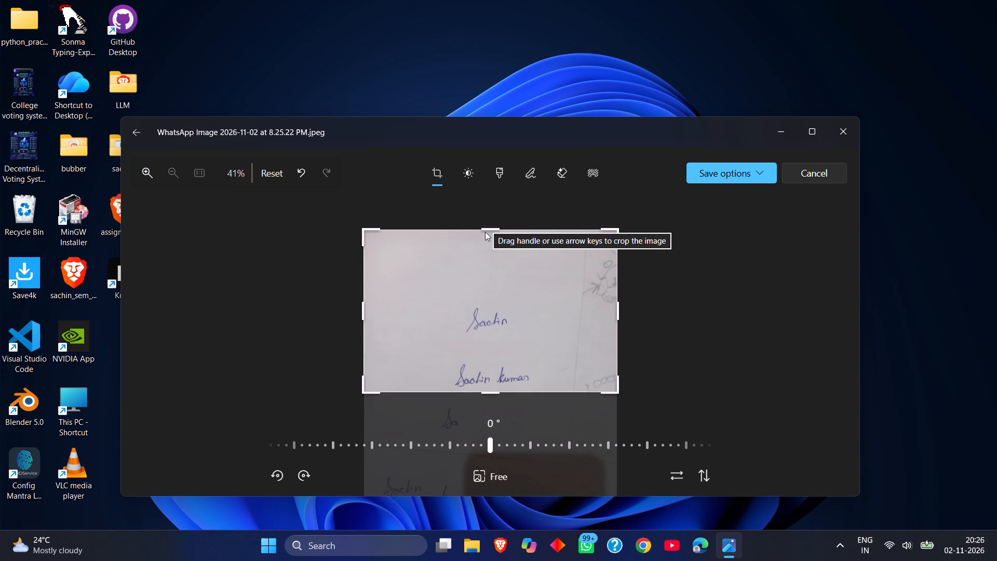
left_click_drag(485, 227, 467, 357)
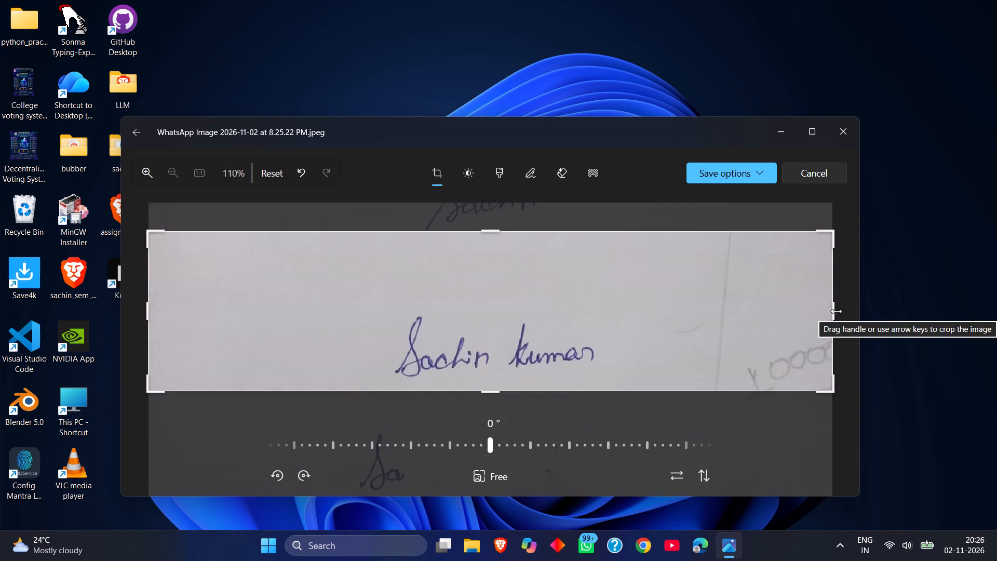
Narrow the crop frame to 848 x 279 and reposition the photo so the full-name signature sits near the frame's centre.
left_click_drag(836, 311, 696, 337)
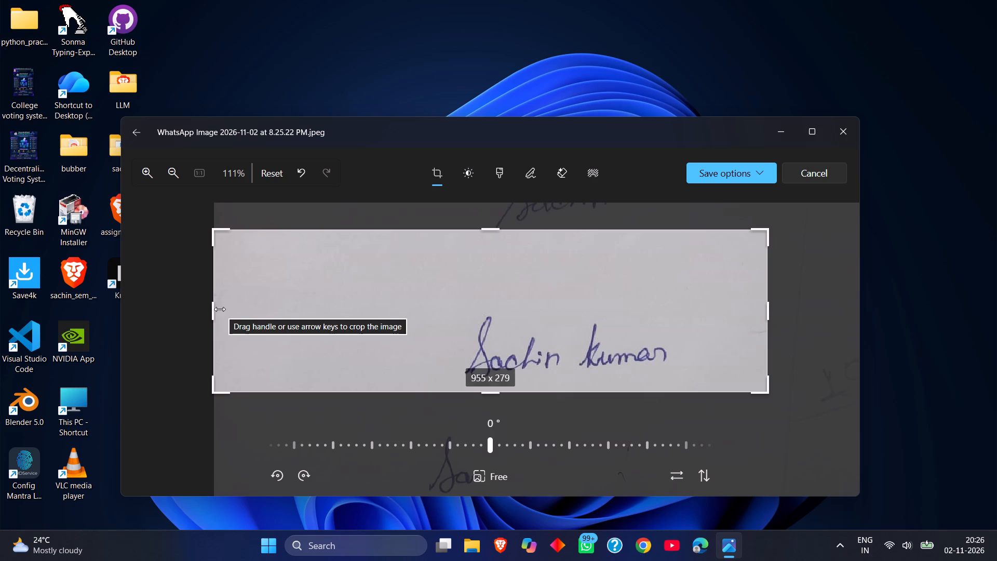
left_click(408, 300)
left_click_drag(410, 300, 411, 320)
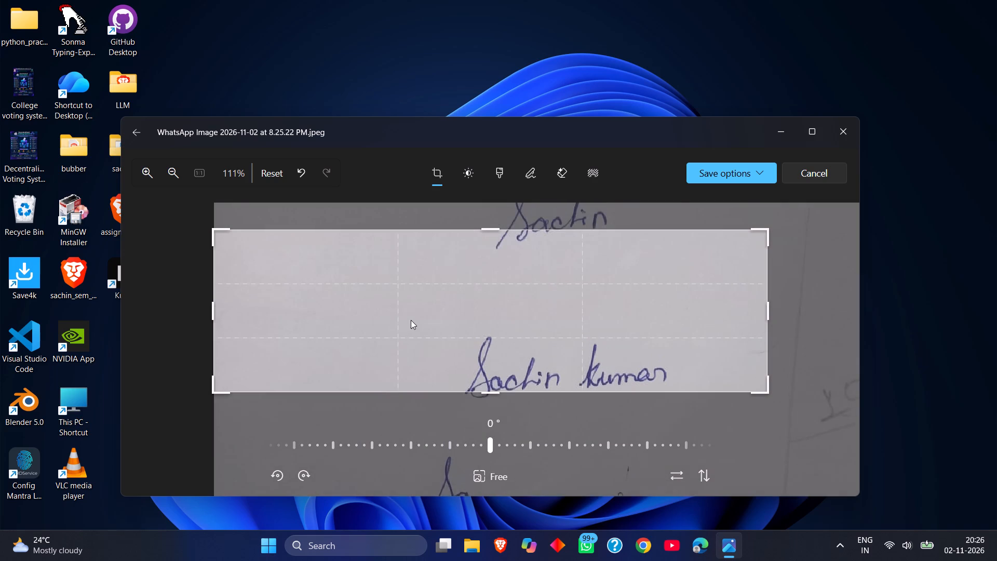
left_click_drag(411, 320, 420, 265)
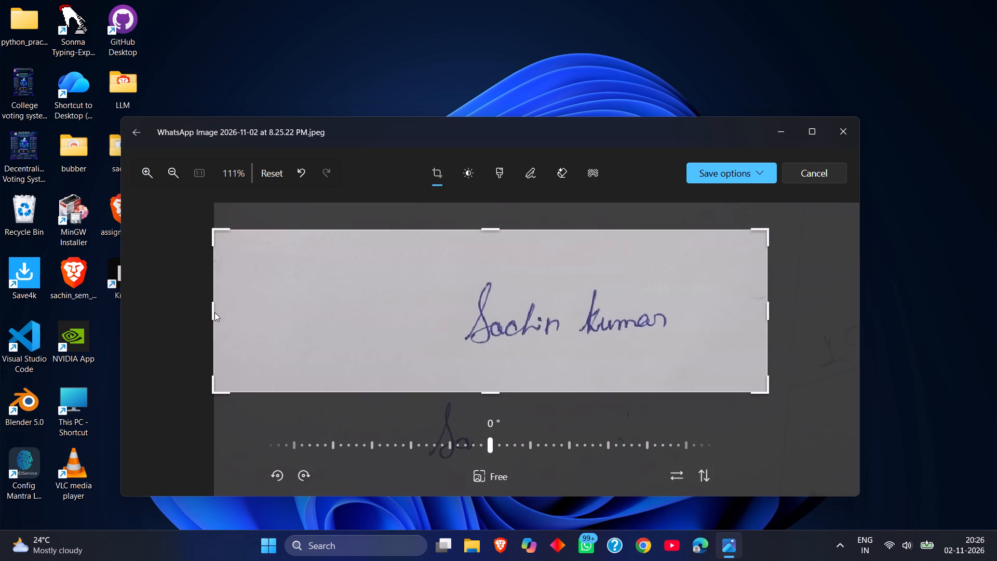
left_click_drag(768, 308, 723, 316)
left_click_drag(513, 325, 561, 325)
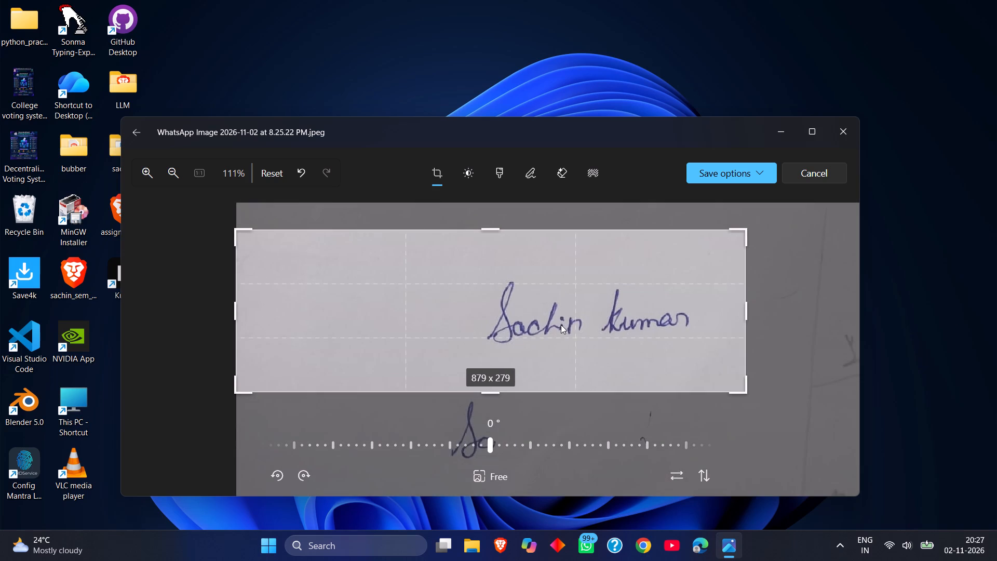
left_click_drag(561, 325, 401, 333)
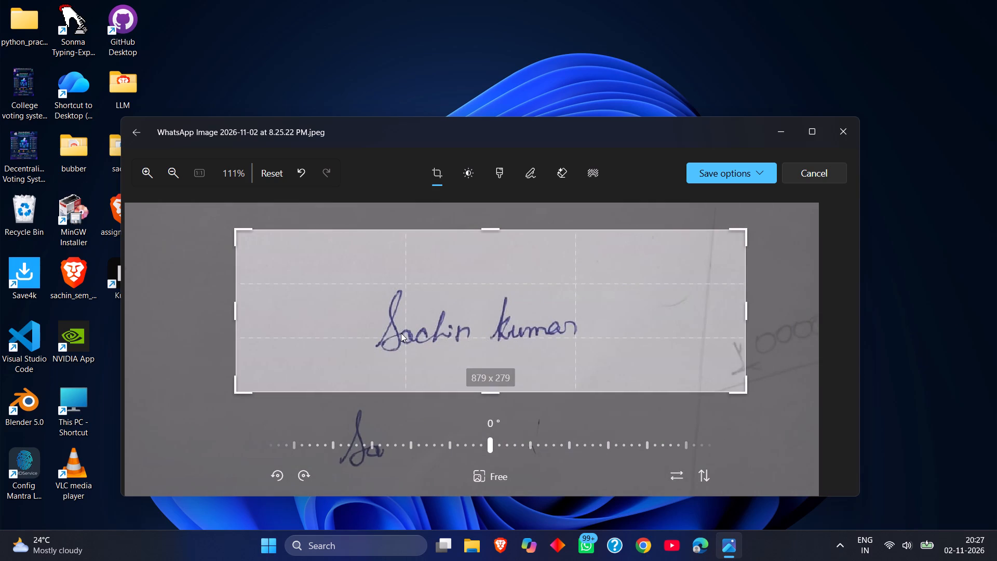
left_click_drag(401, 333, 441, 336)
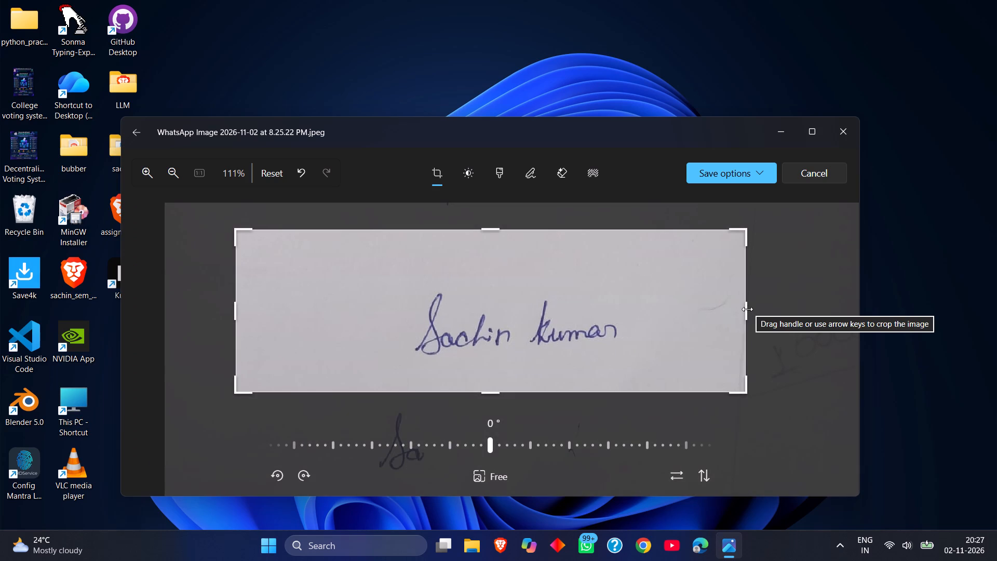
left_click_drag(746, 310, 728, 315)
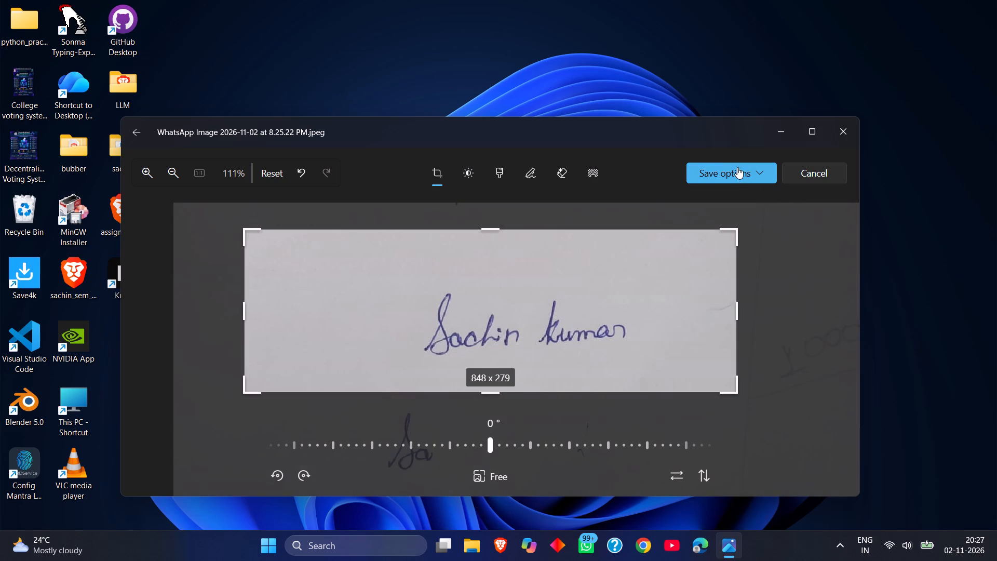
Save the cropped signature over the original image and close the photo viewer.
left_click(757, 166)
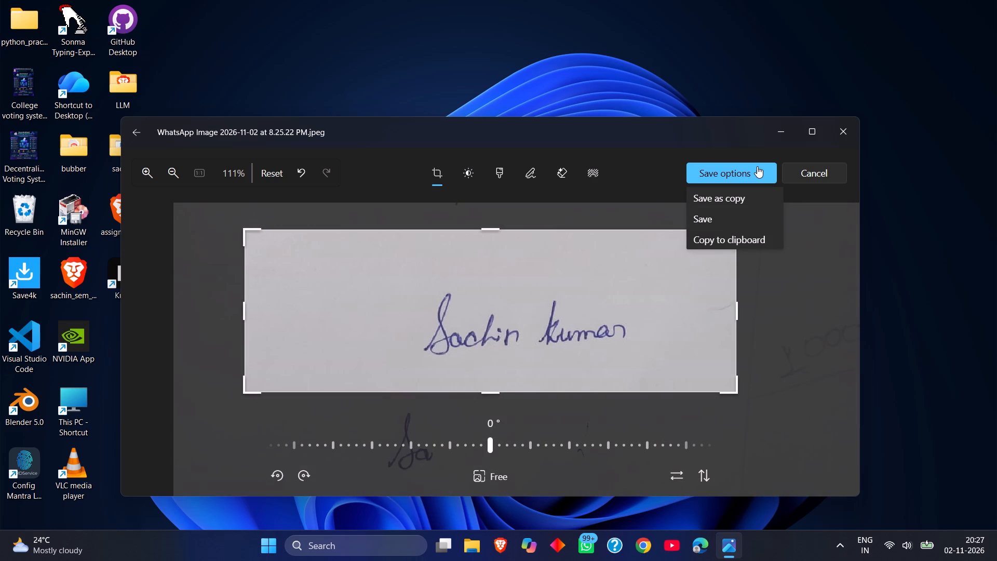
left_click(703, 221)
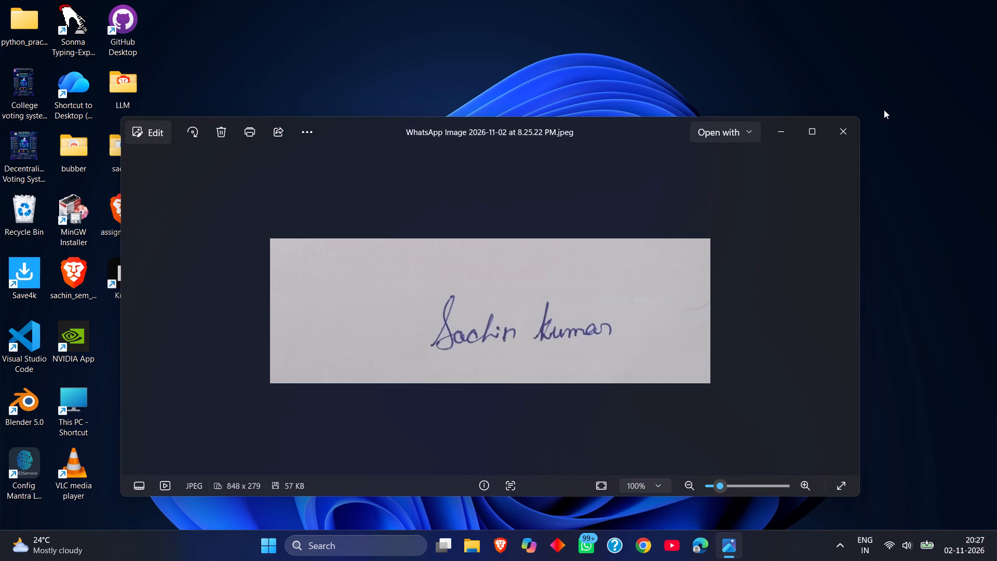
left_click(842, 127)
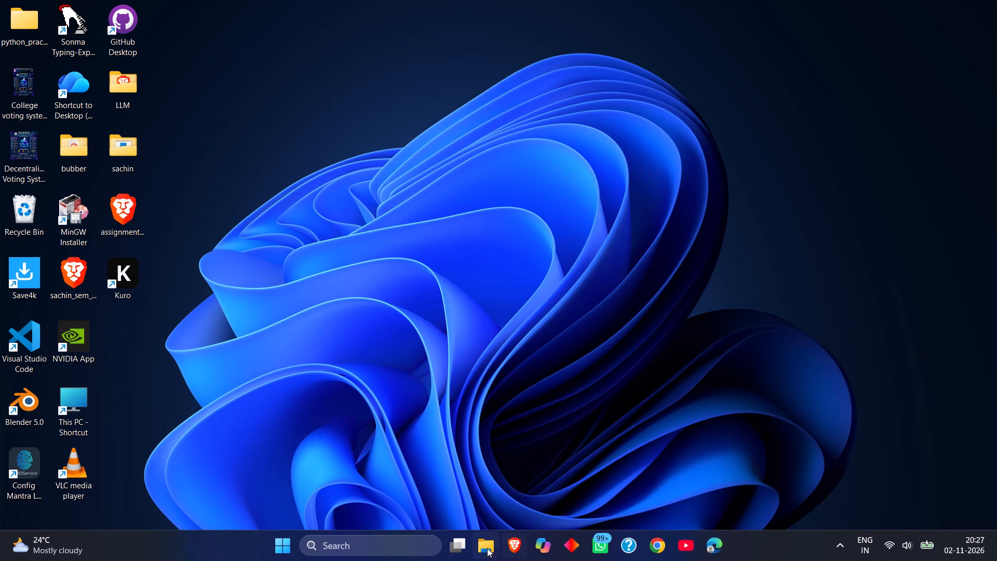
Open File Explorer and go to the Gallery.
left_click(464, 559)
left_click(923, 165)
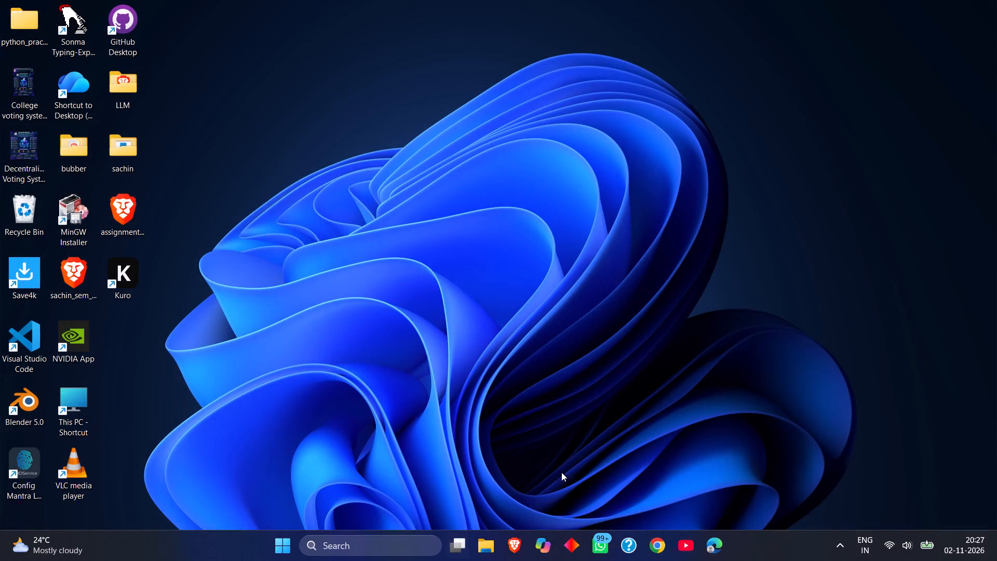
left_click(491, 549)
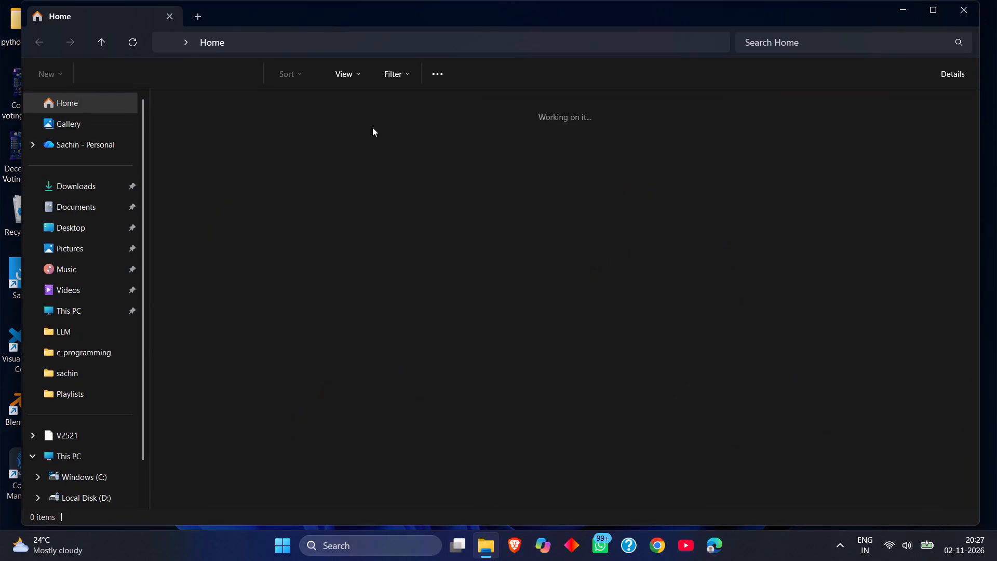
left_click(82, 117)
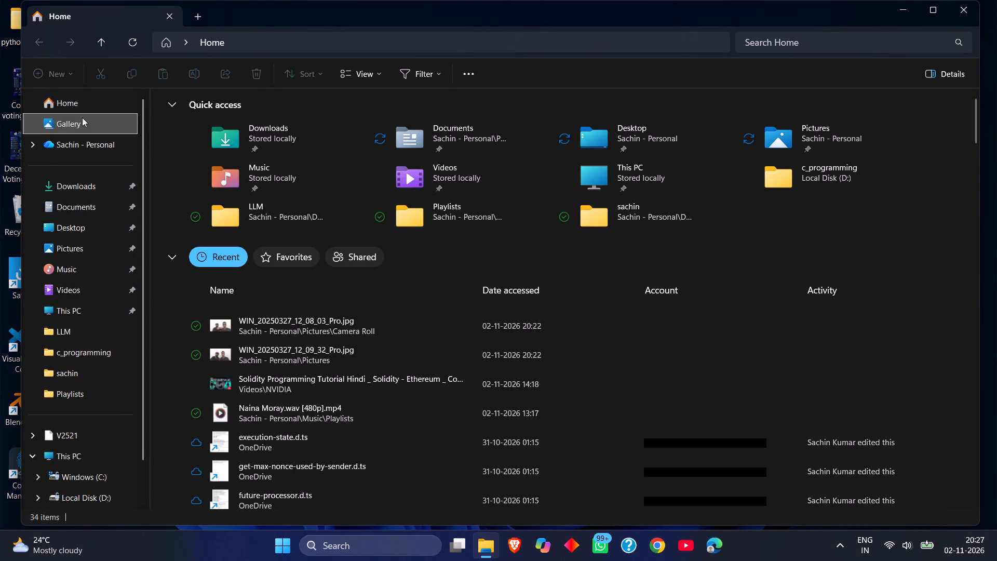
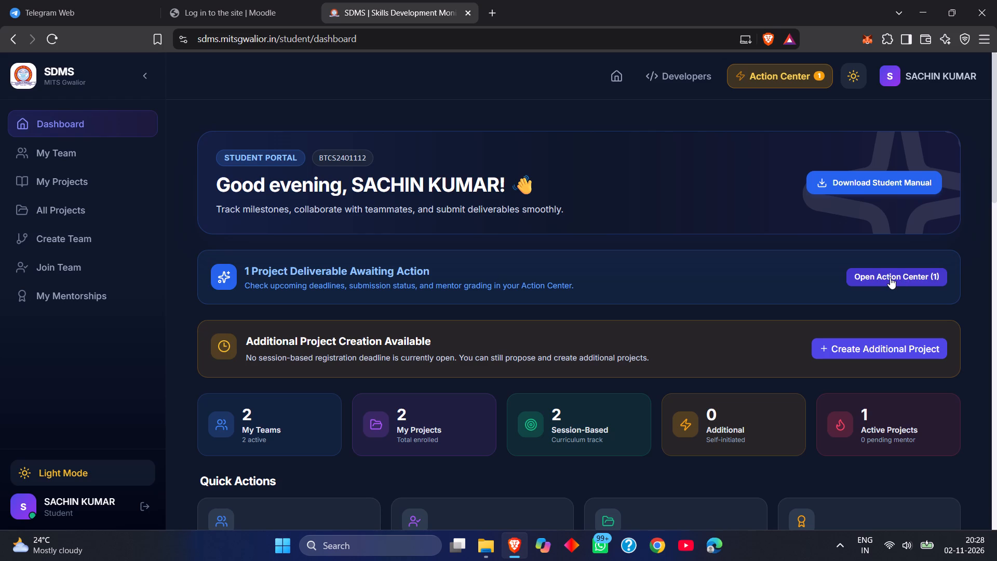
In the SDMS portal in Brave, review the Action Center tasks and continue the Decentralized voting system project report draft.
left_click(890, 277)
scroll(428, 248, "down", 2)
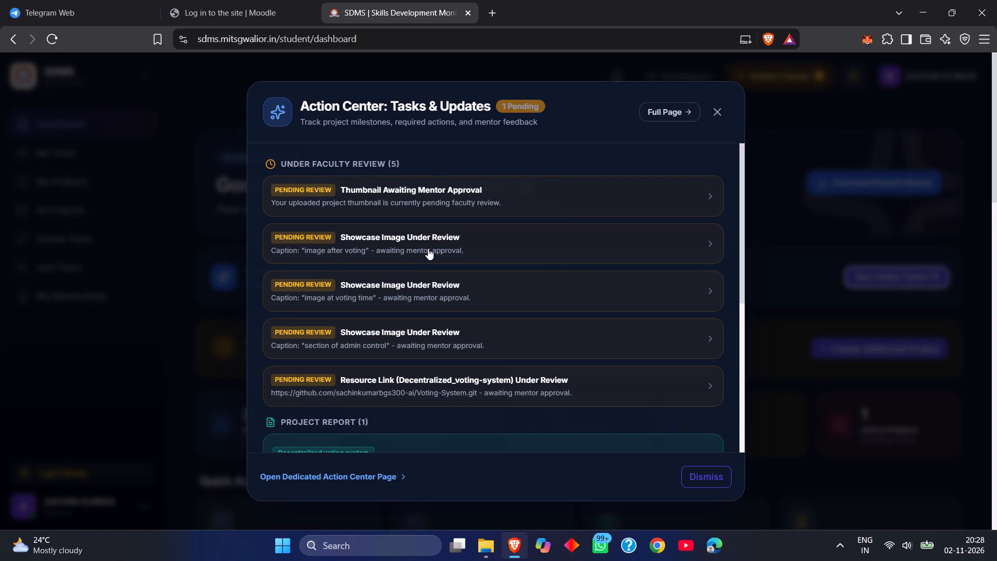
scroll(428, 248, "down", 5)
scroll(481, 227, "down", 6)
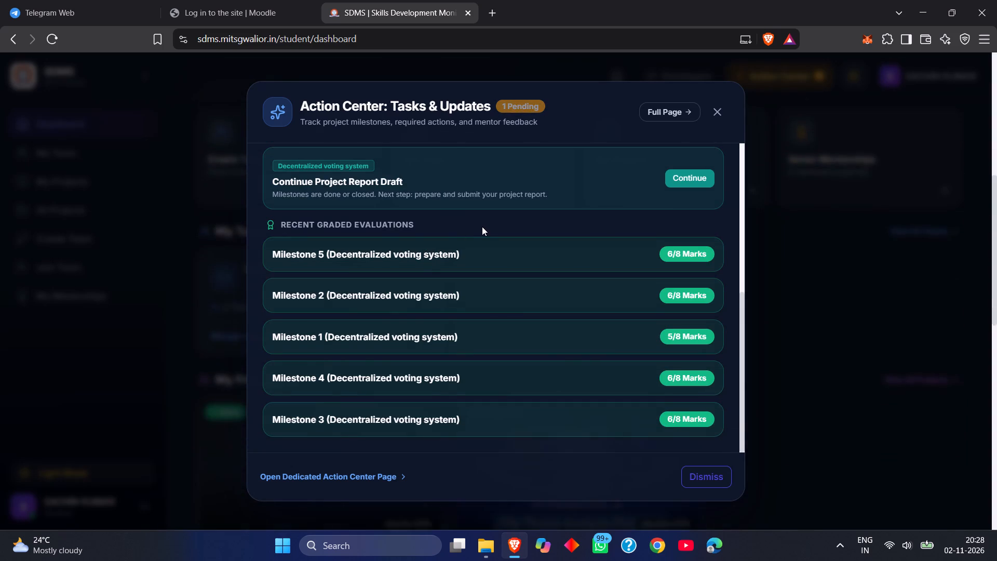
scroll(482, 226, "up", 8)
scroll(559, 151, "up", 3)
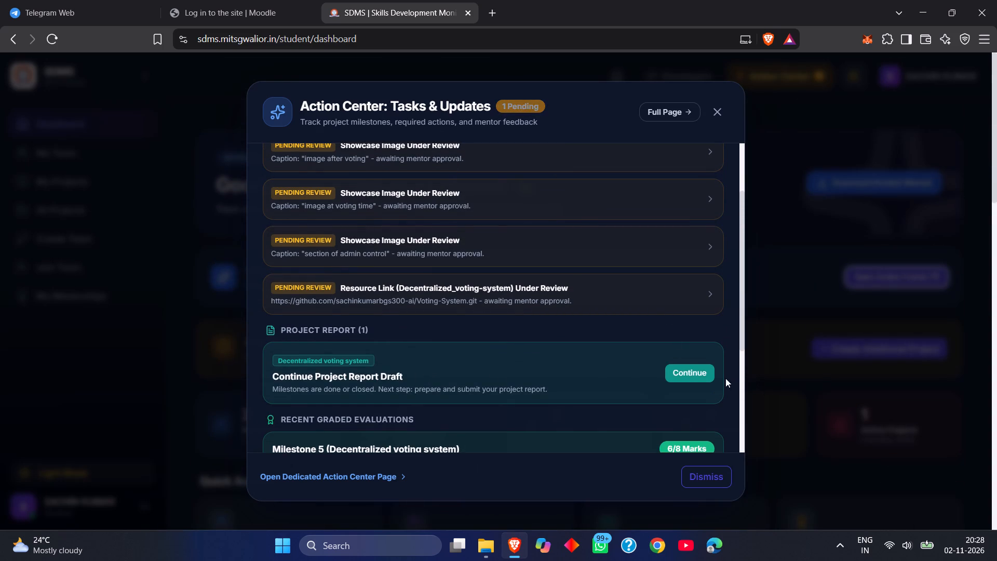
left_click(689, 375)
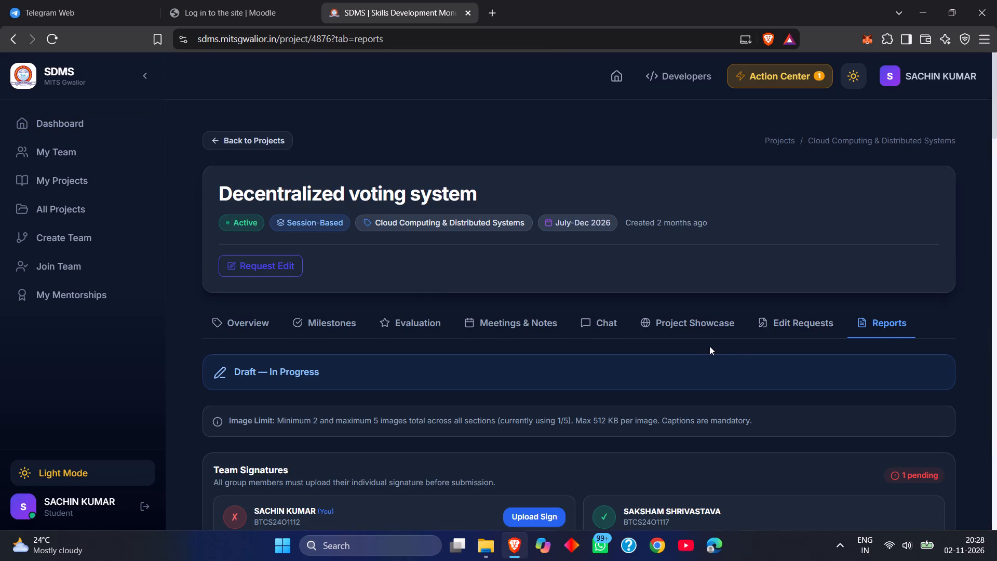
Open the signature upload area for your own pending entry in the report's Team Signatures section.
scroll(665, 348, "down", 4)
scroll(479, 340, "up", 3)
left_click(541, 449)
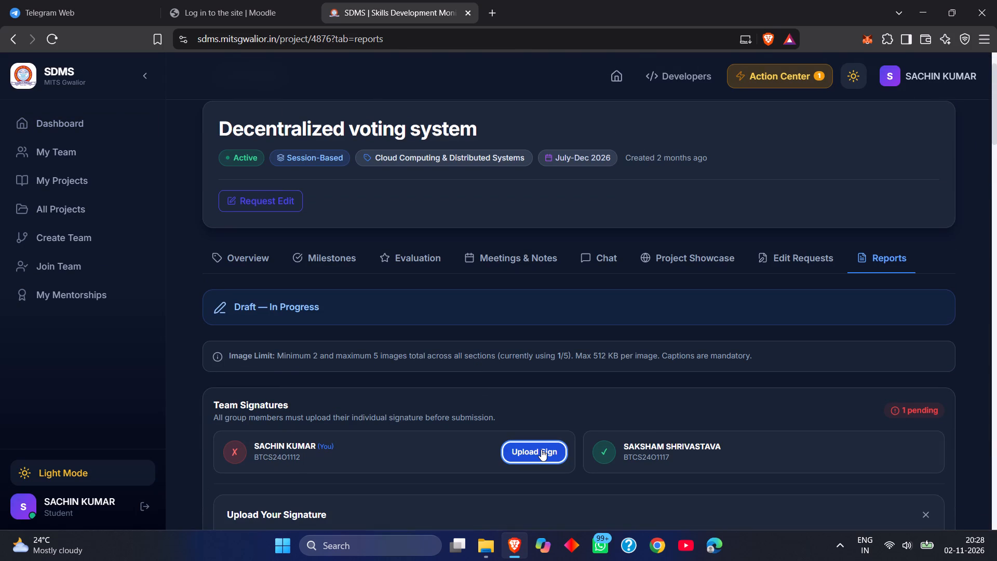
scroll(556, 380, "down", 4)
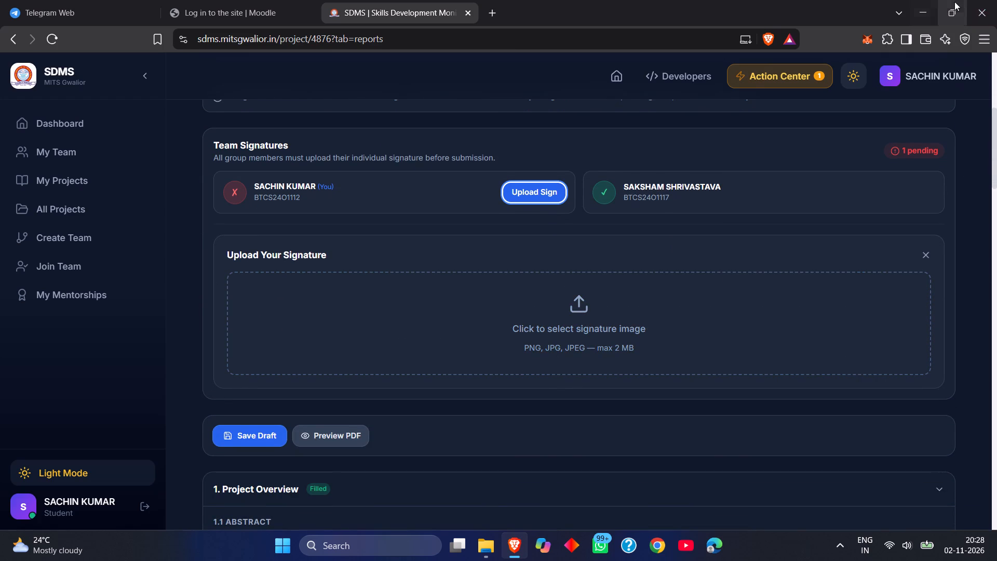
Bring the cropped signature image from the File Explorer Gallery into the Upload Your Signature area of the SDMS report in Brave.
left_click(926, 3)
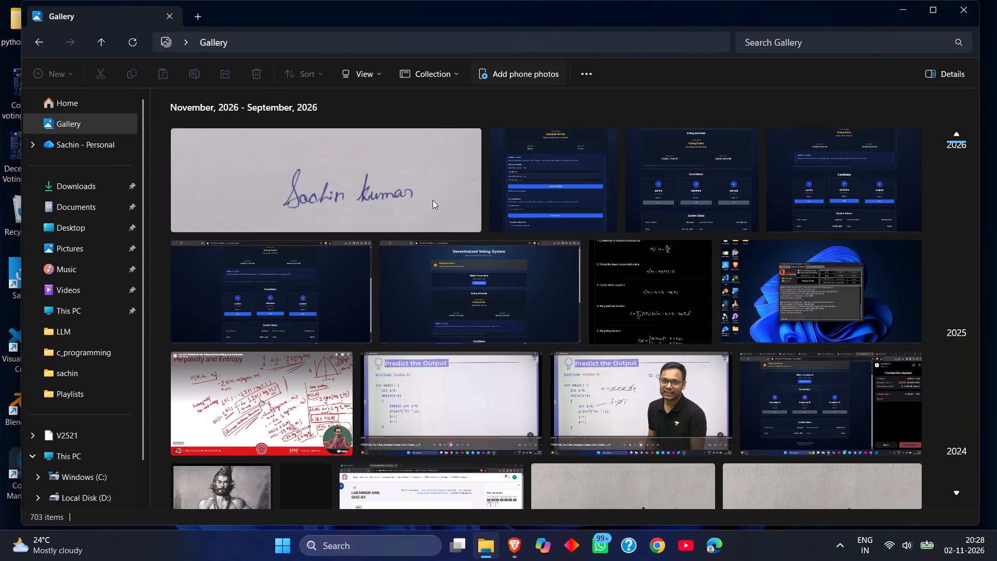
left_click_drag(382, 172, 500, 511)
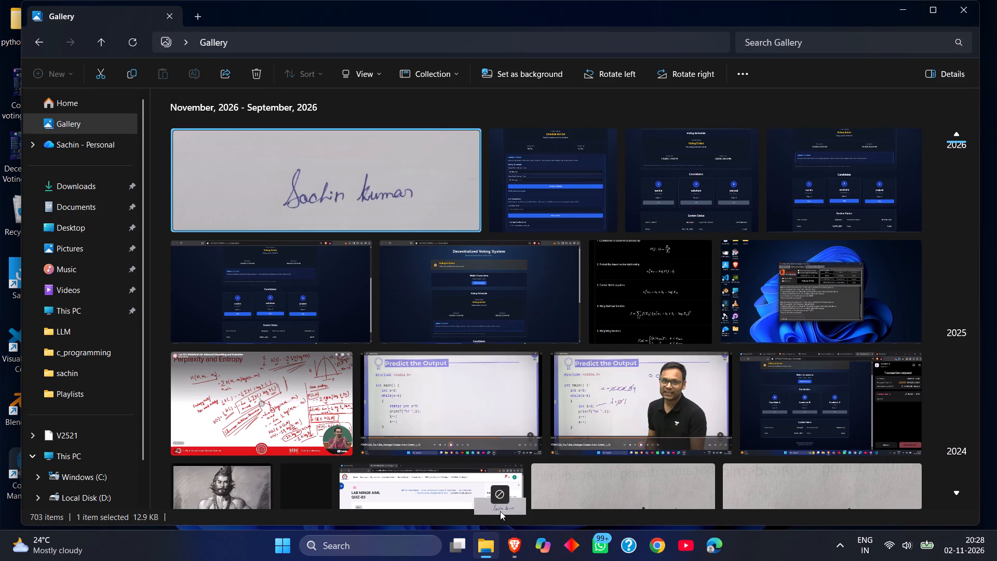
left_click_drag(500, 511, 522, 314)
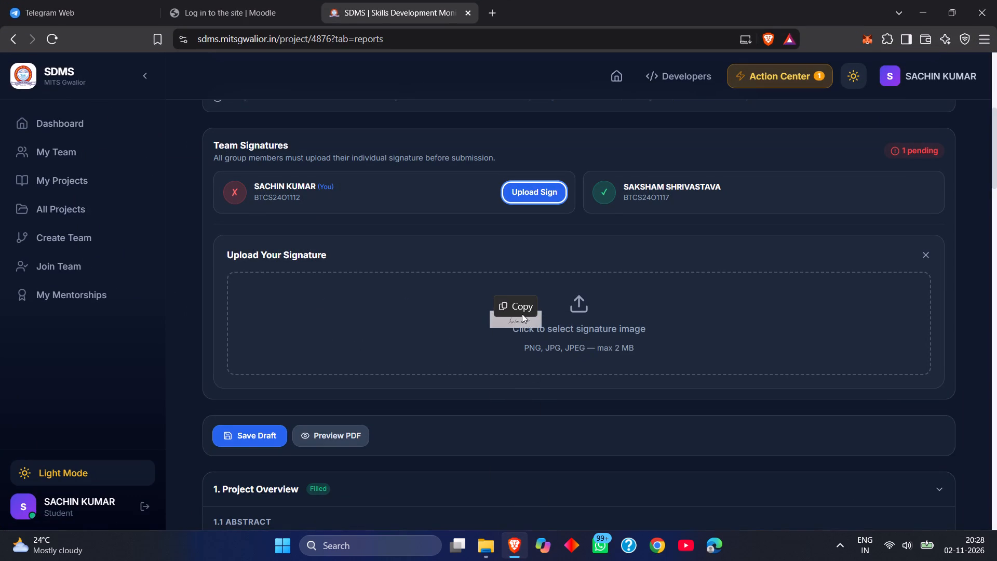
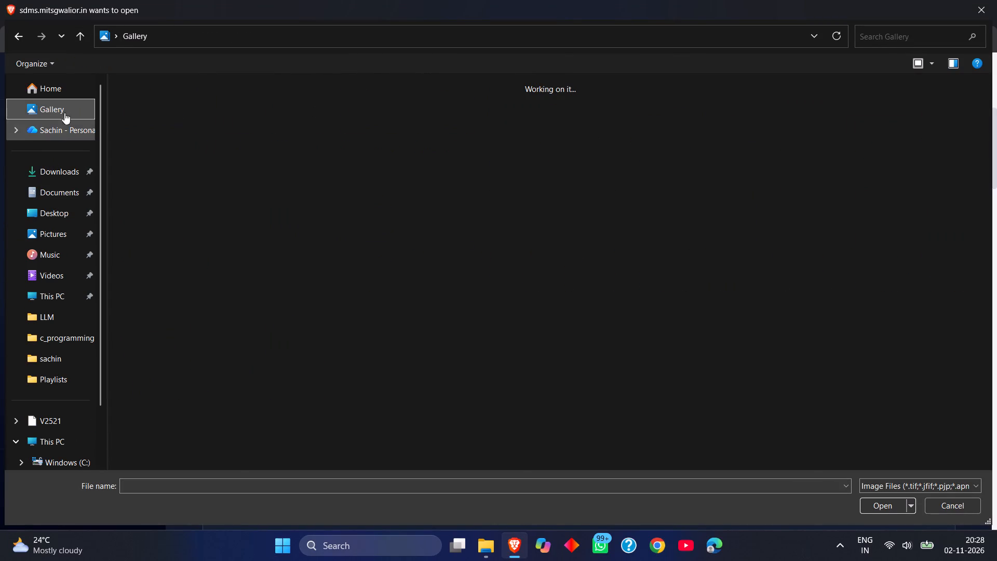
Choose the signature photo "WhatsApp Image 2026-11-02 at 8.25.22 PM.jpeg" from the Gallery as the signature file.
left_click(150, 131)
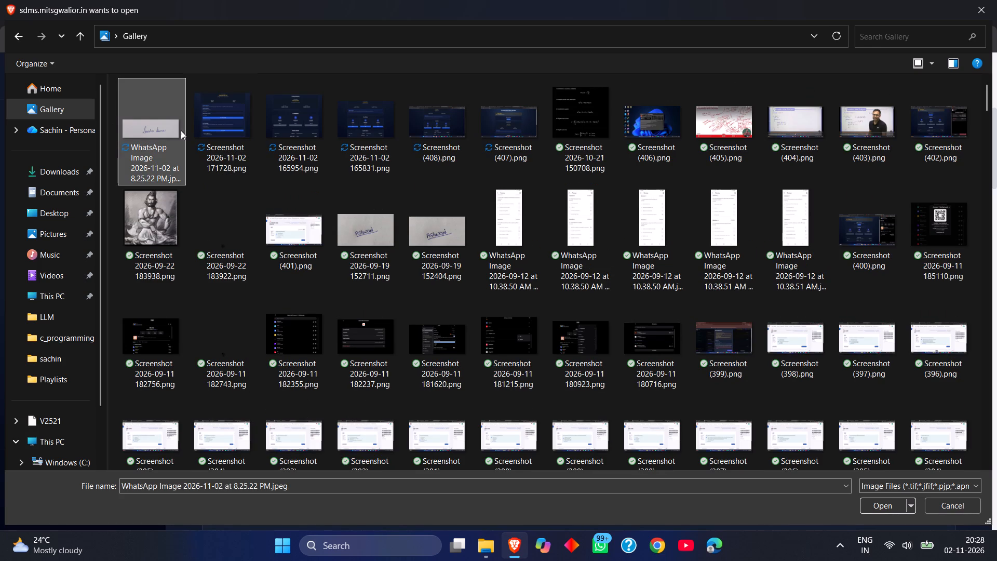
left_click(884, 507)
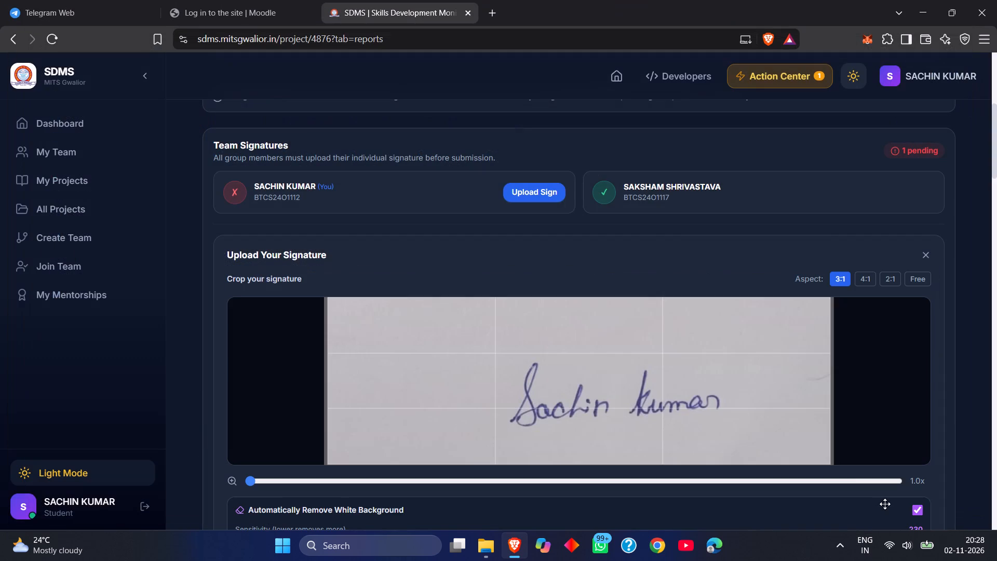
Reposition the signature photo inside the 3:1 crop frame so the whole handwritten name lies within it.
left_click_drag(551, 383, 537, 362)
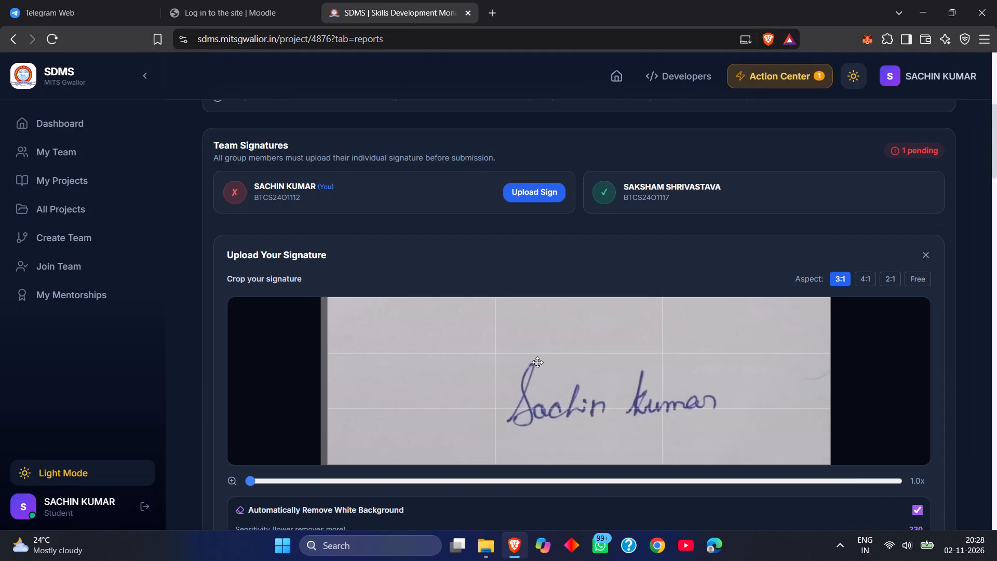
left_click_drag(537, 362, 568, 362)
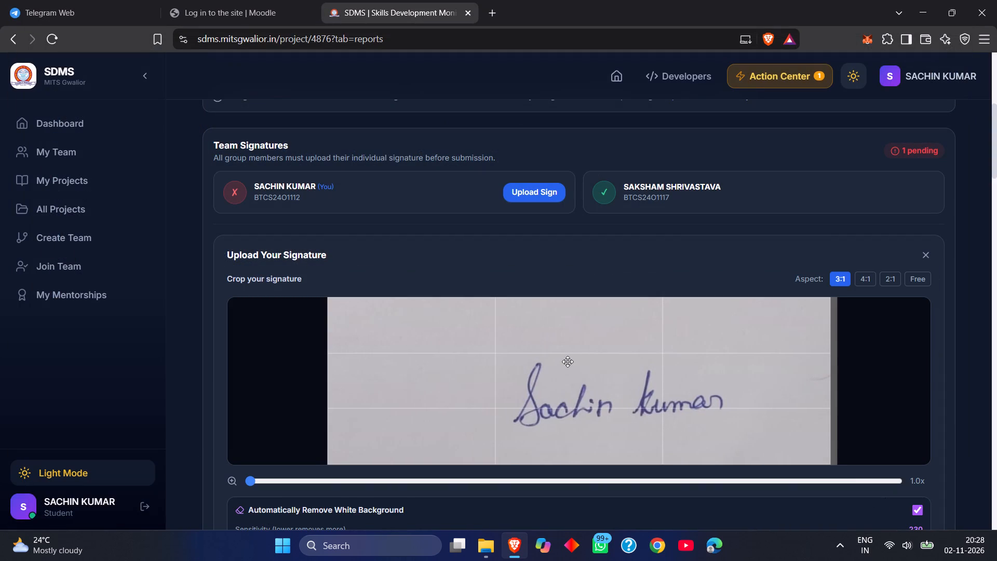
left_click_drag(568, 362, 577, 357)
scroll(897, 321, "down", 3)
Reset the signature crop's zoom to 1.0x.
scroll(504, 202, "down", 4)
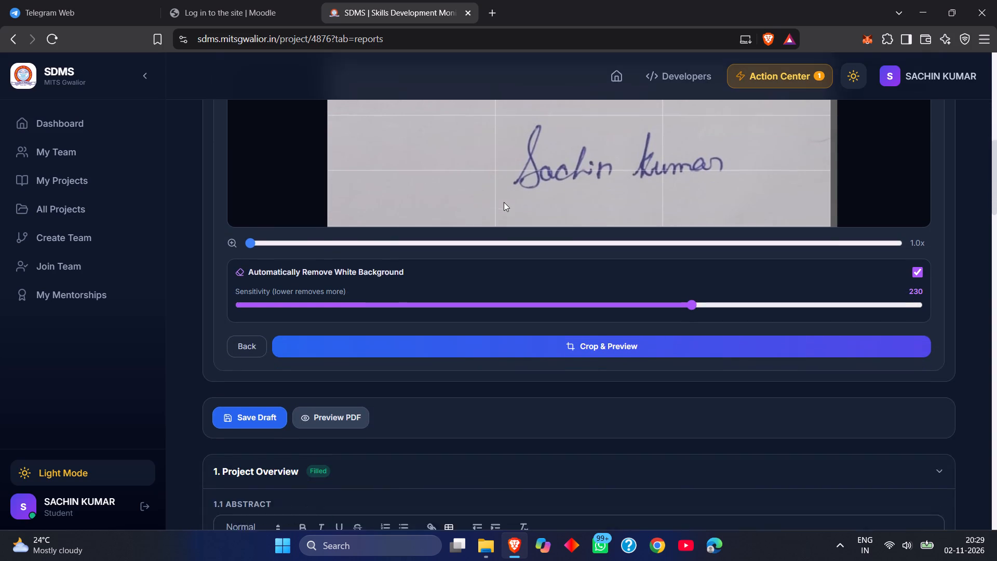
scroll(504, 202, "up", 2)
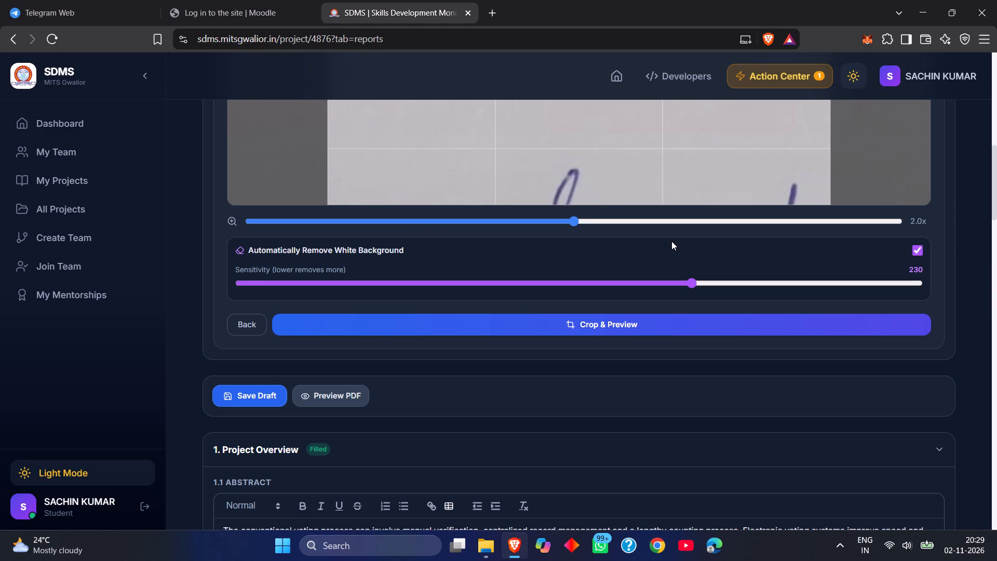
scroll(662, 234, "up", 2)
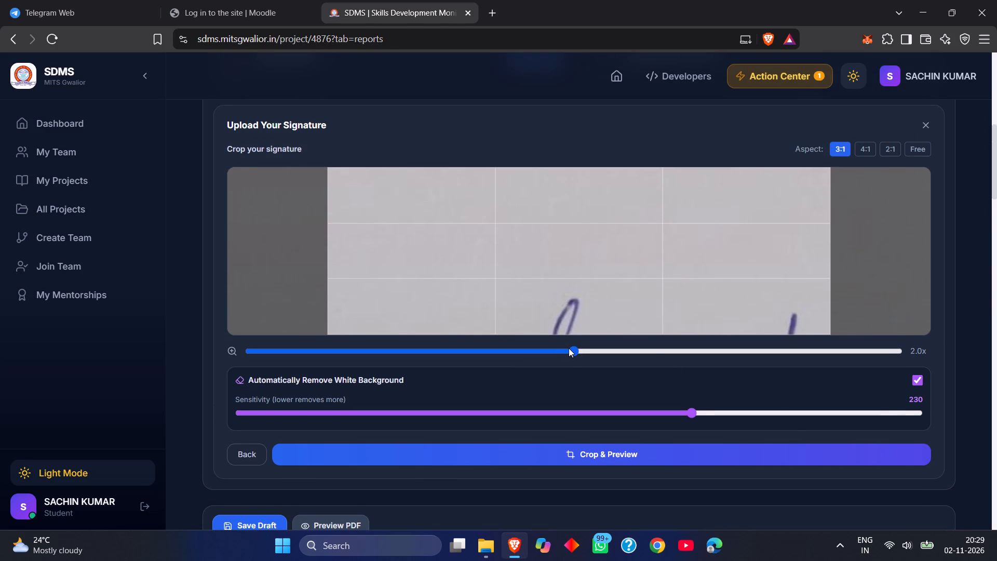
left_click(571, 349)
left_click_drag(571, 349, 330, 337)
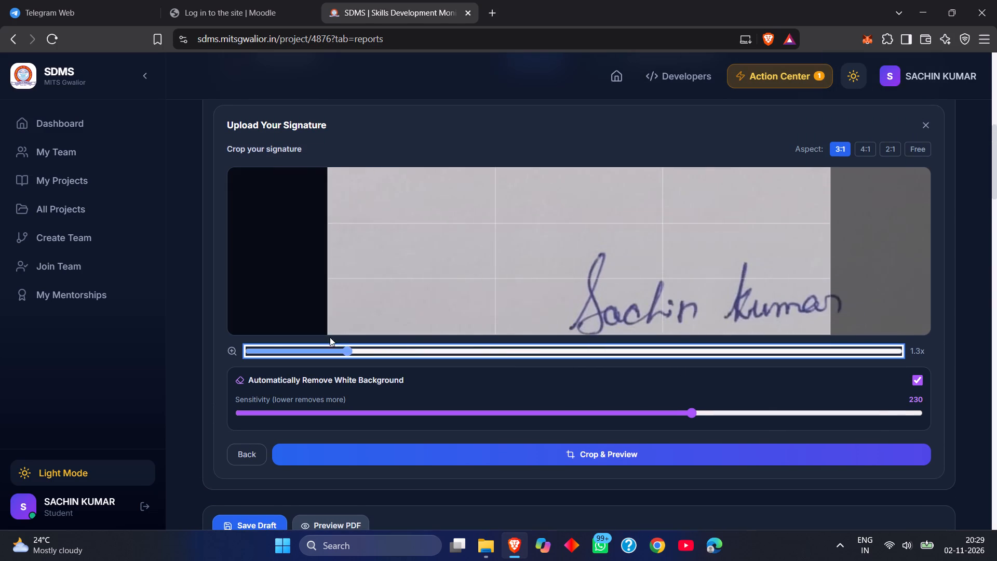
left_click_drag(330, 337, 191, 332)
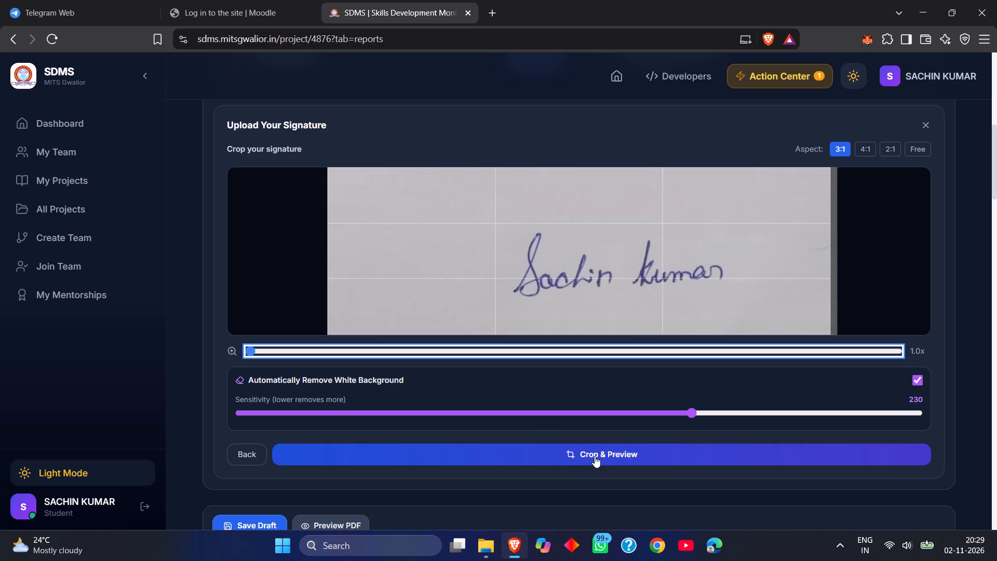
Save the report draft.
scroll(631, 483, "down", 1)
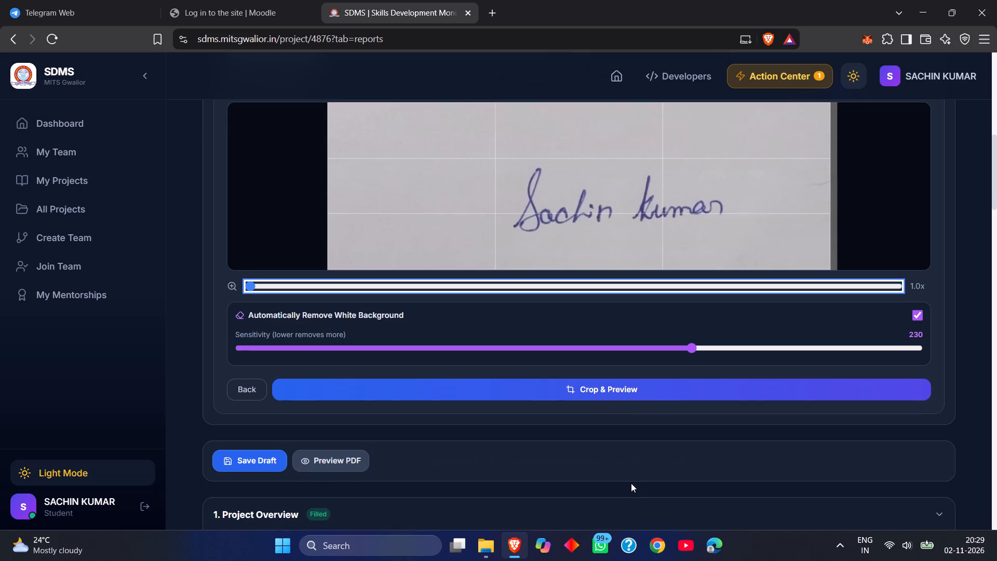
left_click(258, 460)
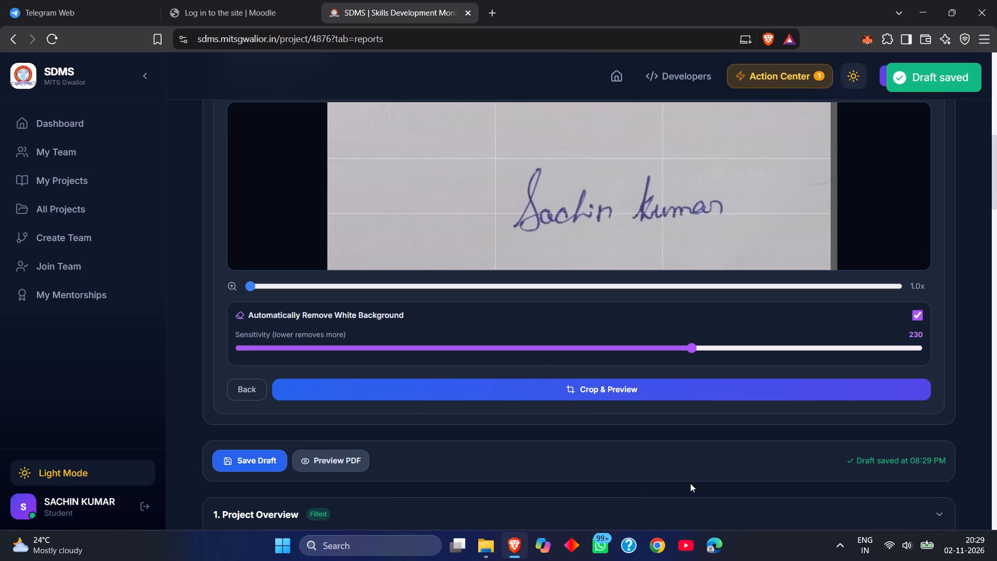
Close the signature upload area for your own entry in Team Signatures, discarding the current crop.
scroll(688, 439, "up", 2)
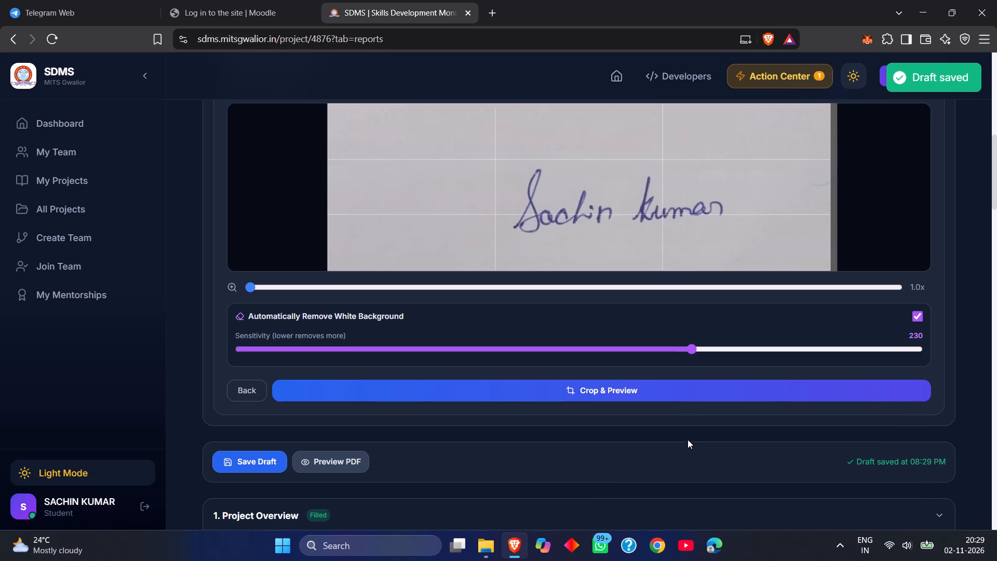
scroll(688, 439, "up", 4)
scroll(456, 433, "down", 1)
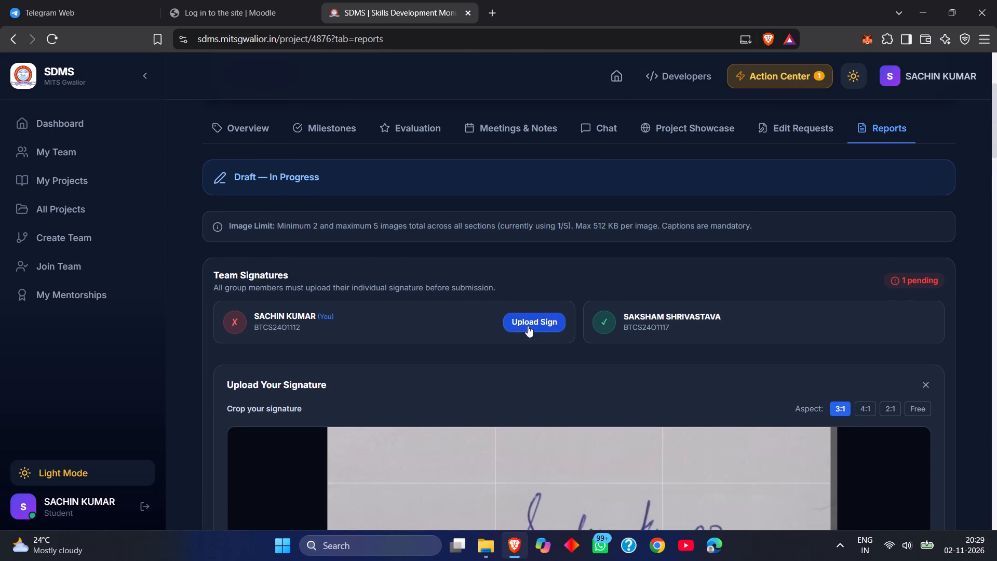
left_click(528, 321)
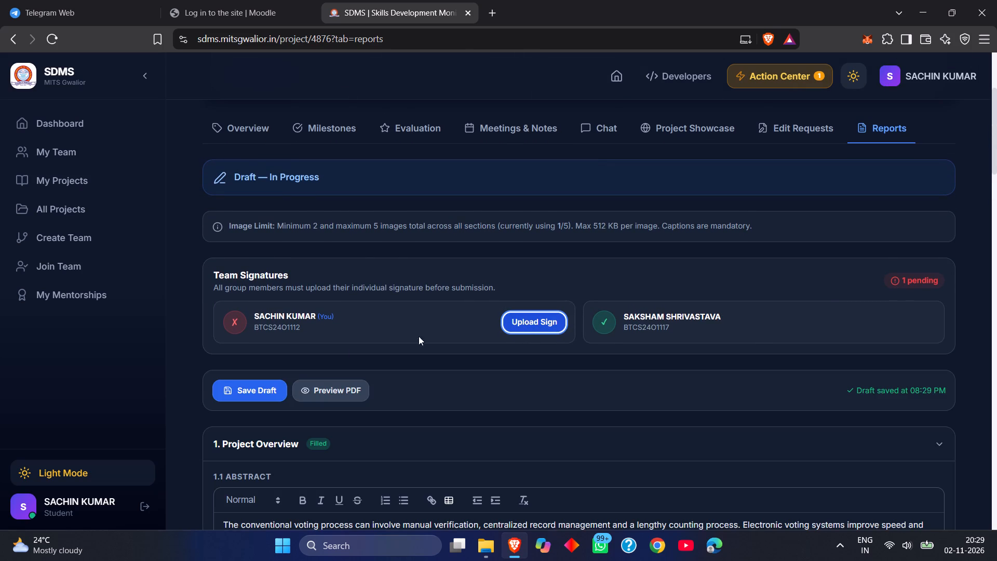
Request a PDF preview of the report.
scroll(528, 407, "down", 3)
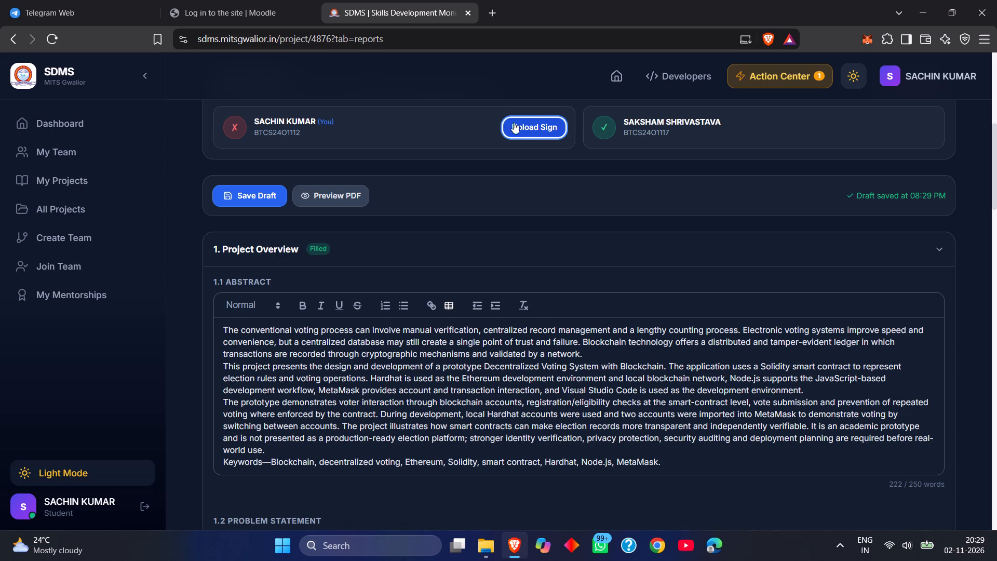
left_click(341, 195)
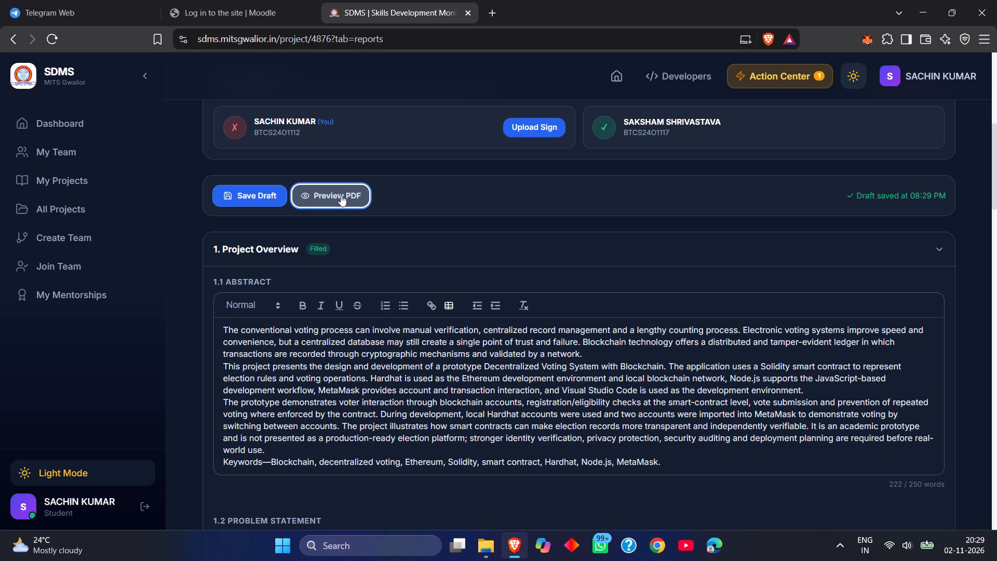
left_click(341, 195)
Reopen your own signature upload and load "WhatsApp Image 2026-11-02 at 8.25.22 PM.jpeg" from the Gallery folder.
left_click(524, 121)
left_click(572, 255)
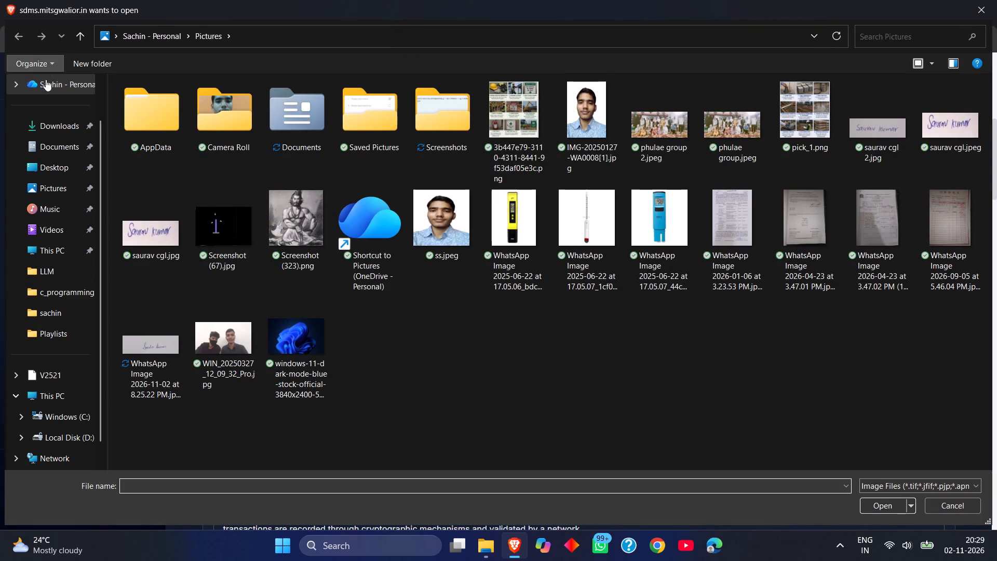
left_click(48, 130)
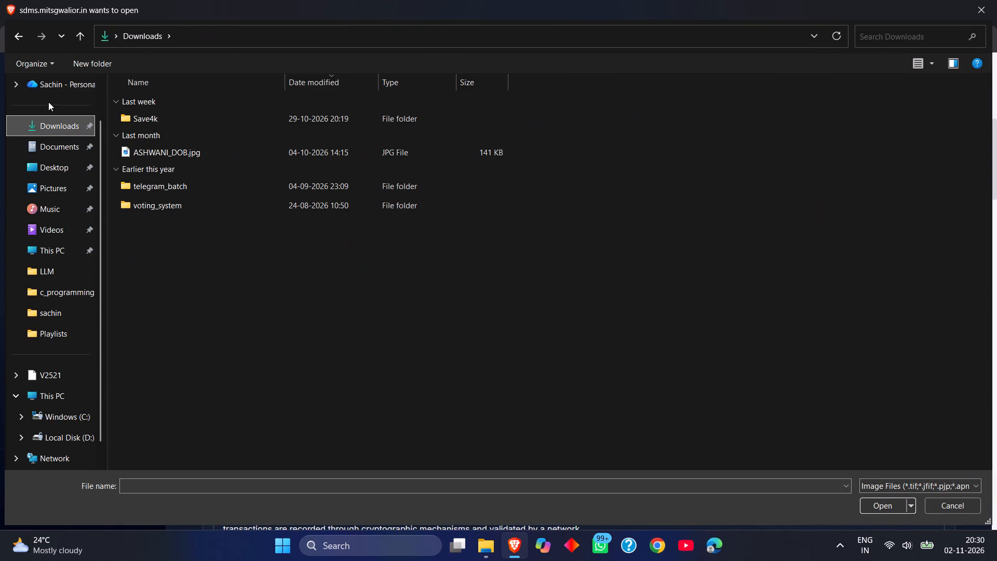
scroll(65, 152, "up", 6)
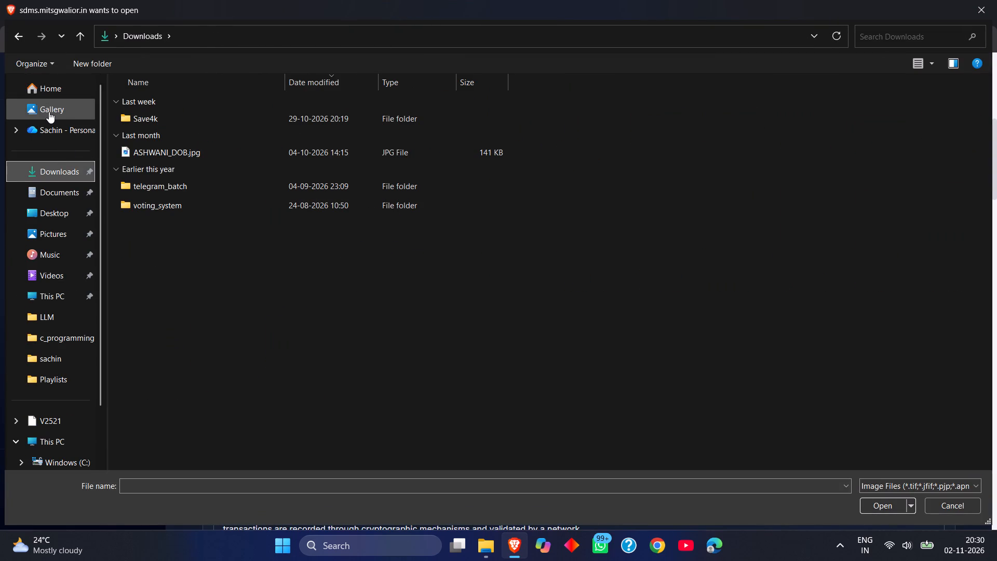
left_click(49, 112)
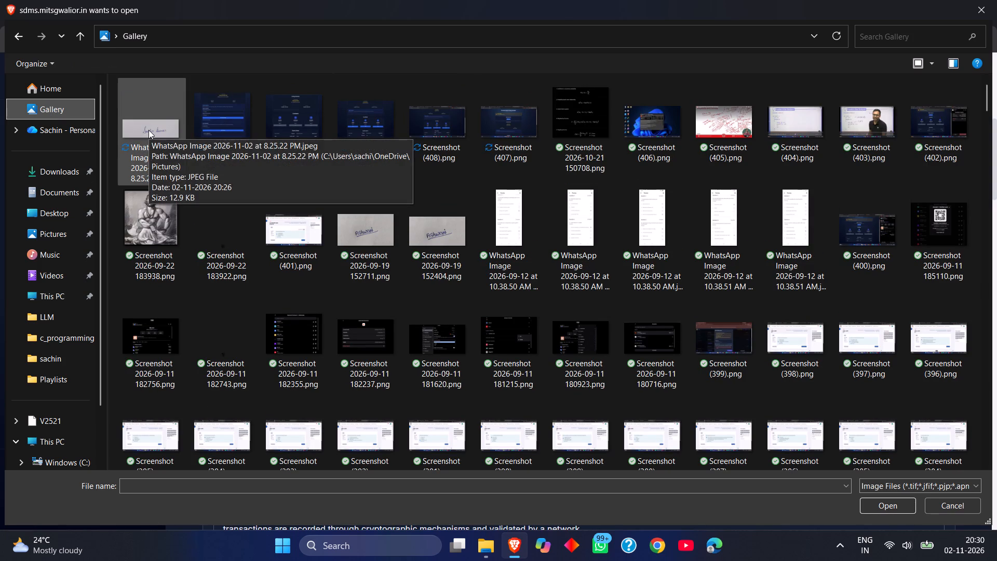
left_click(147, 129)
left_click_drag(147, 129, 272, 240)
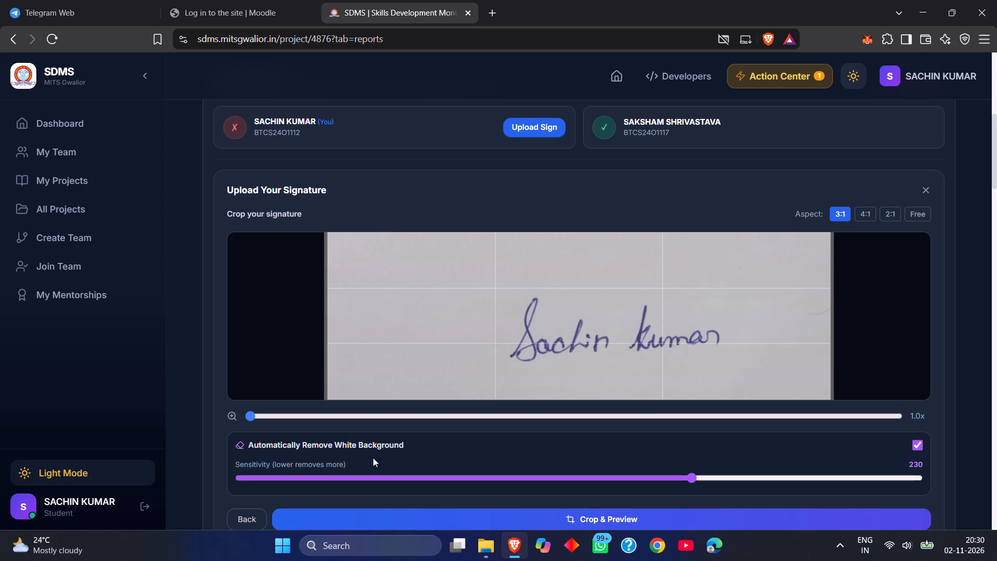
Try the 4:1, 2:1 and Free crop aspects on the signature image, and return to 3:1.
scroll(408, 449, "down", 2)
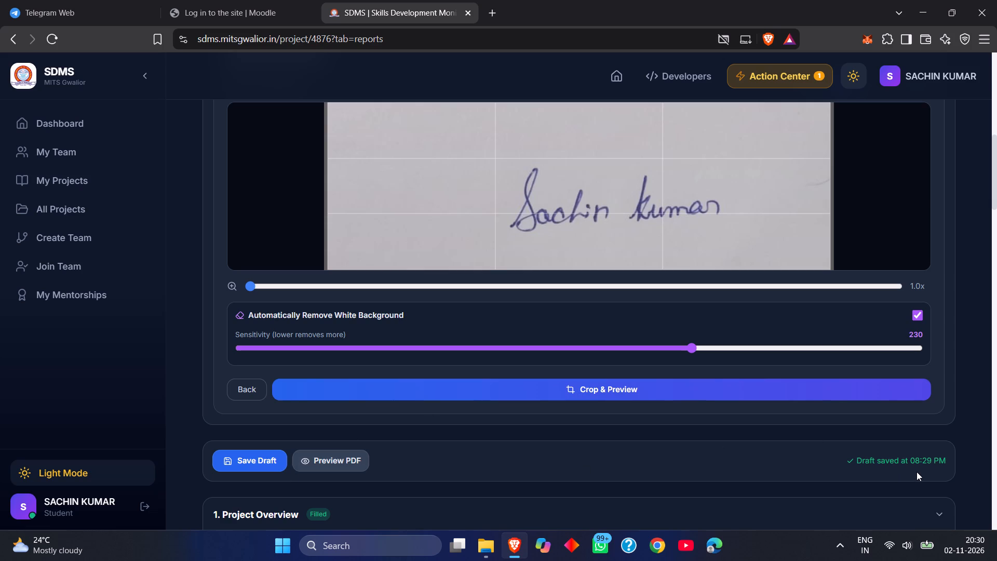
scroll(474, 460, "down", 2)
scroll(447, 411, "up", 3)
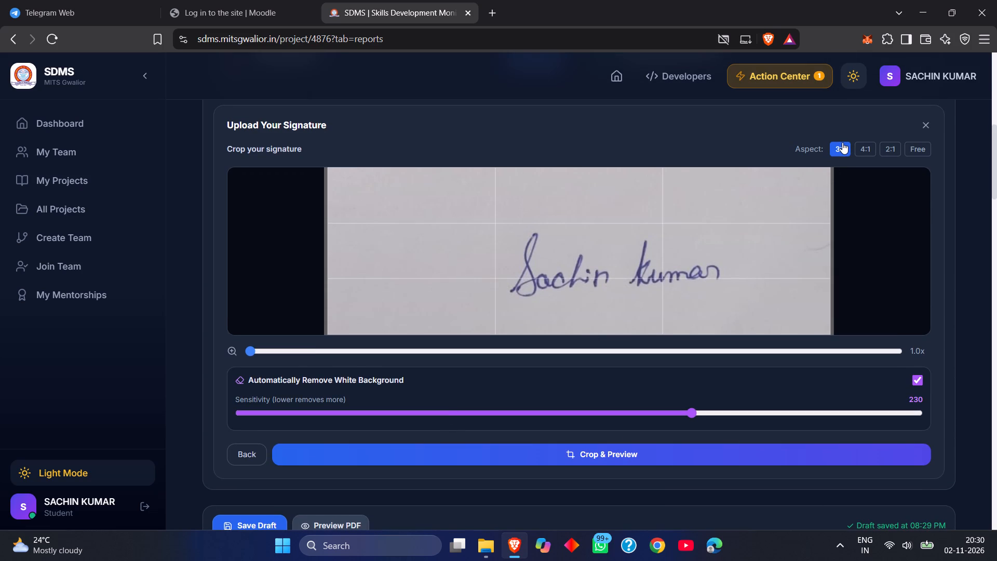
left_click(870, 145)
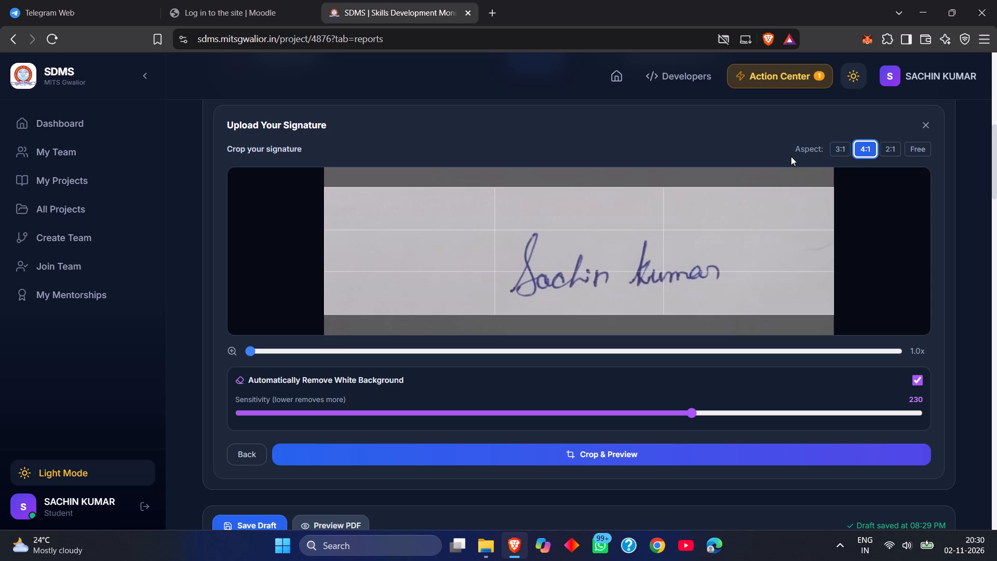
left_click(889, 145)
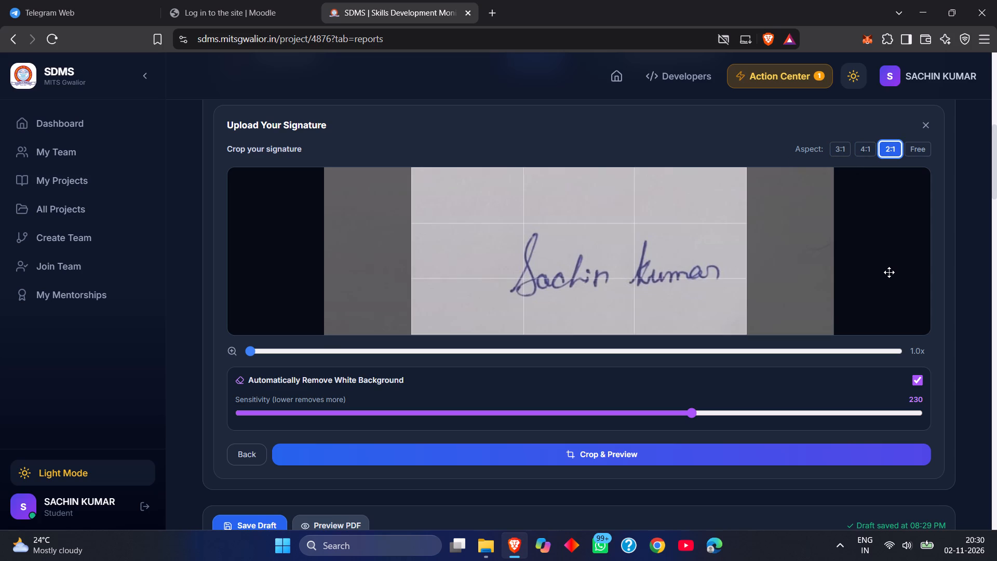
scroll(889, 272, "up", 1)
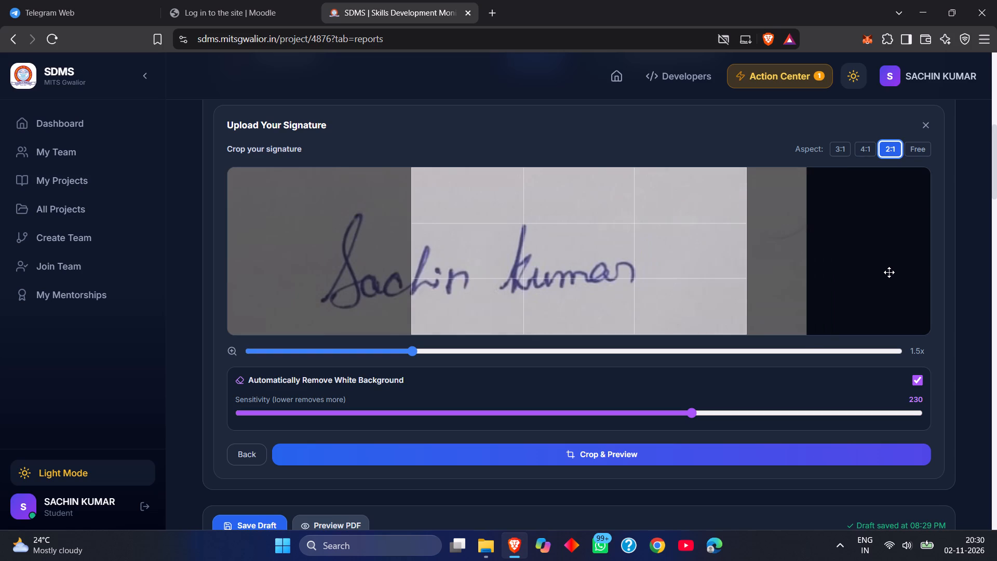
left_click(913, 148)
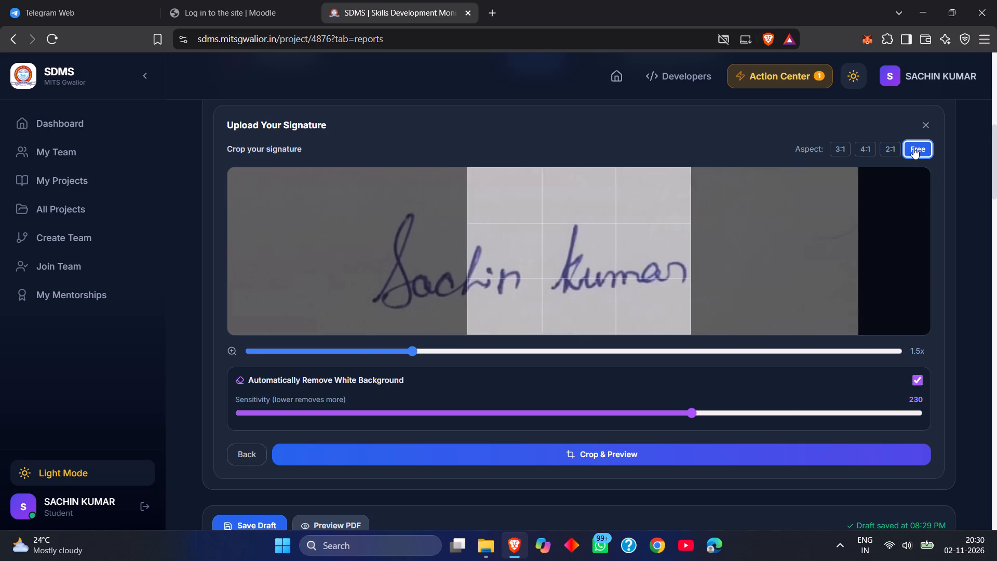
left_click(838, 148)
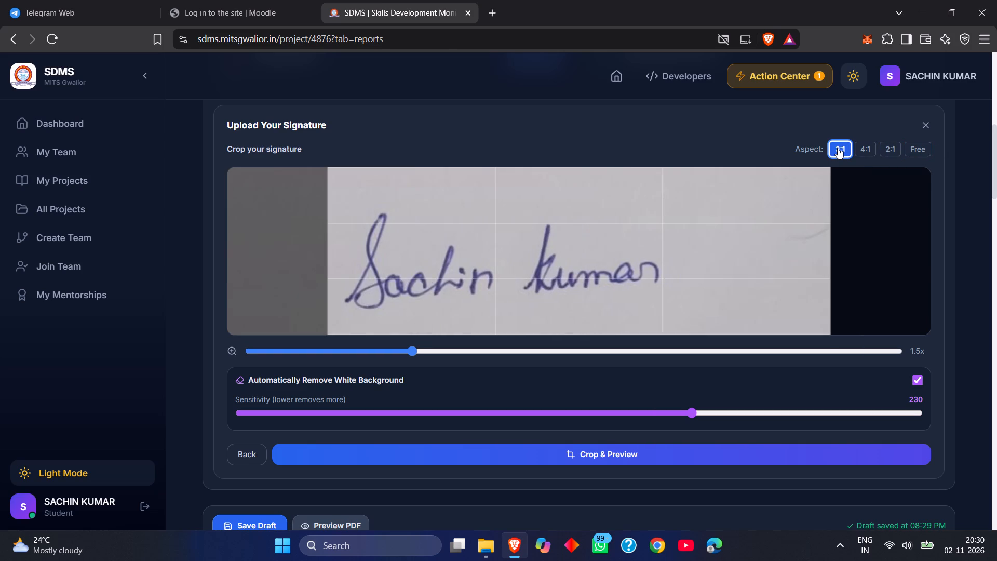
Reposition the signature within the 3:1 crop frame and set the zoom to 1.0x.
left_click_drag(529, 274, 526, 269)
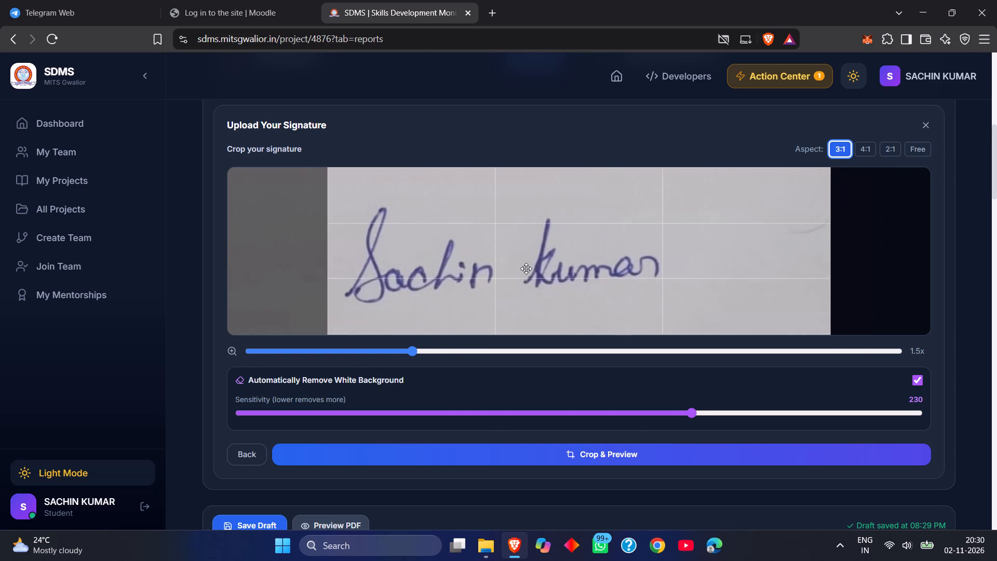
left_click_drag(526, 269, 548, 269)
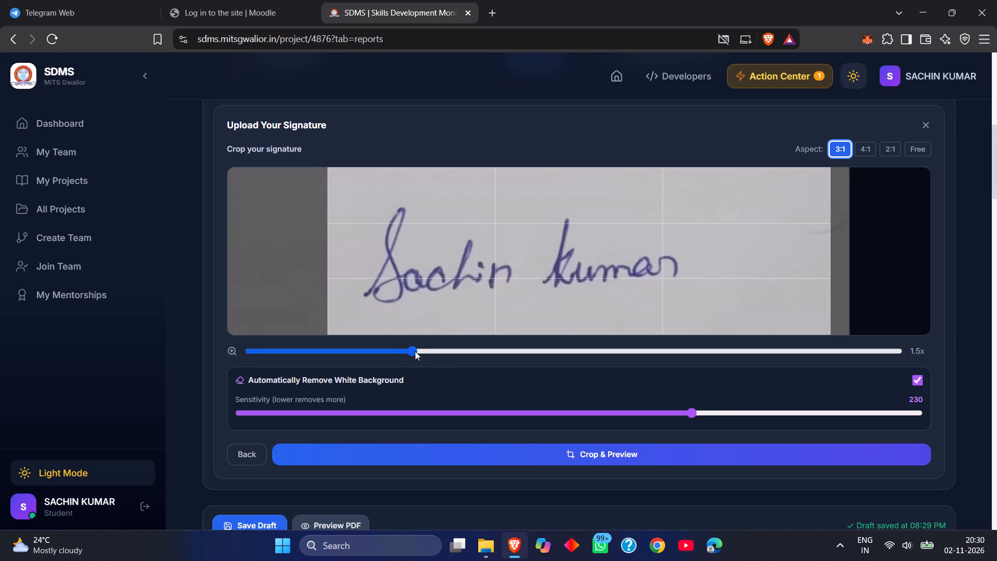
left_click_drag(415, 351, 189, 346)
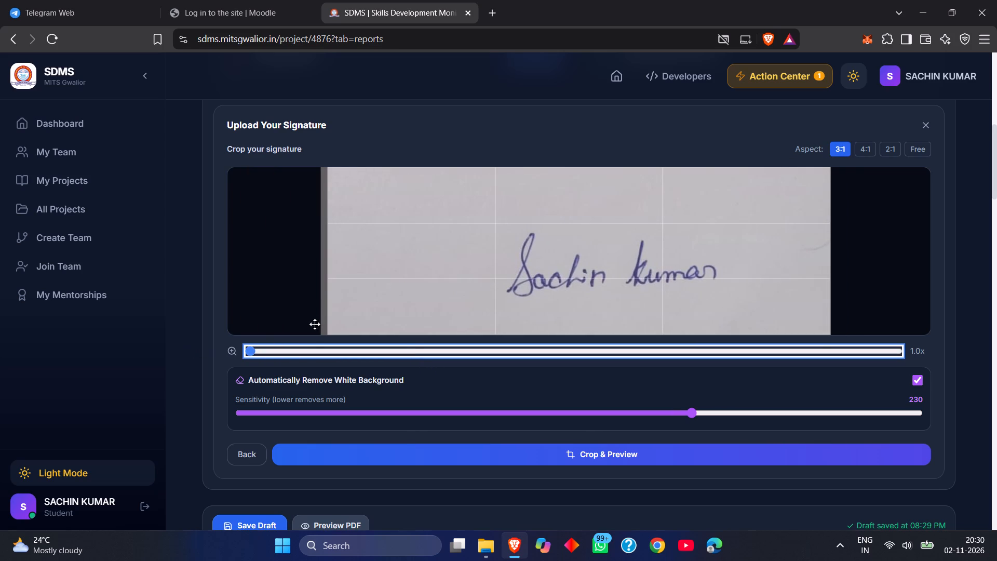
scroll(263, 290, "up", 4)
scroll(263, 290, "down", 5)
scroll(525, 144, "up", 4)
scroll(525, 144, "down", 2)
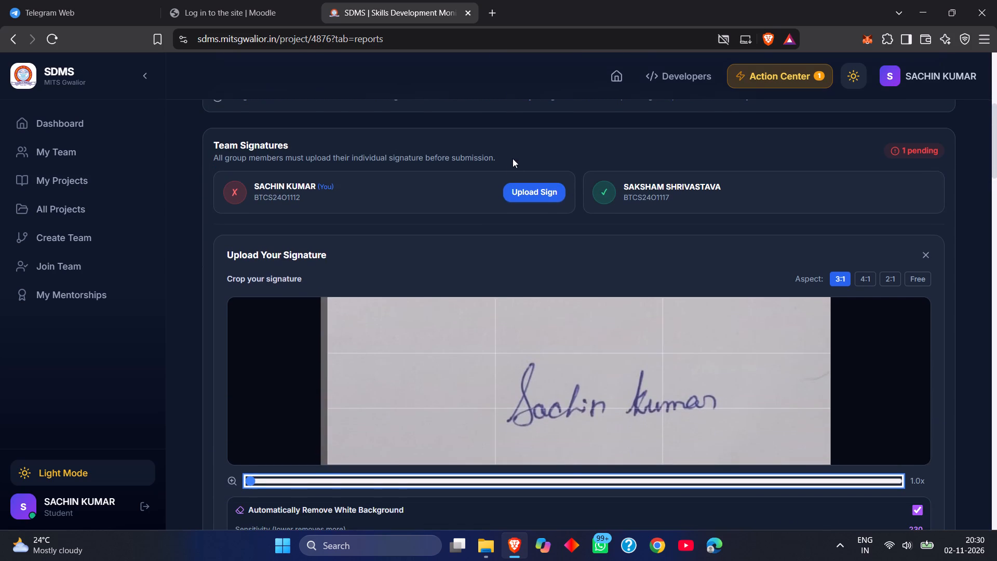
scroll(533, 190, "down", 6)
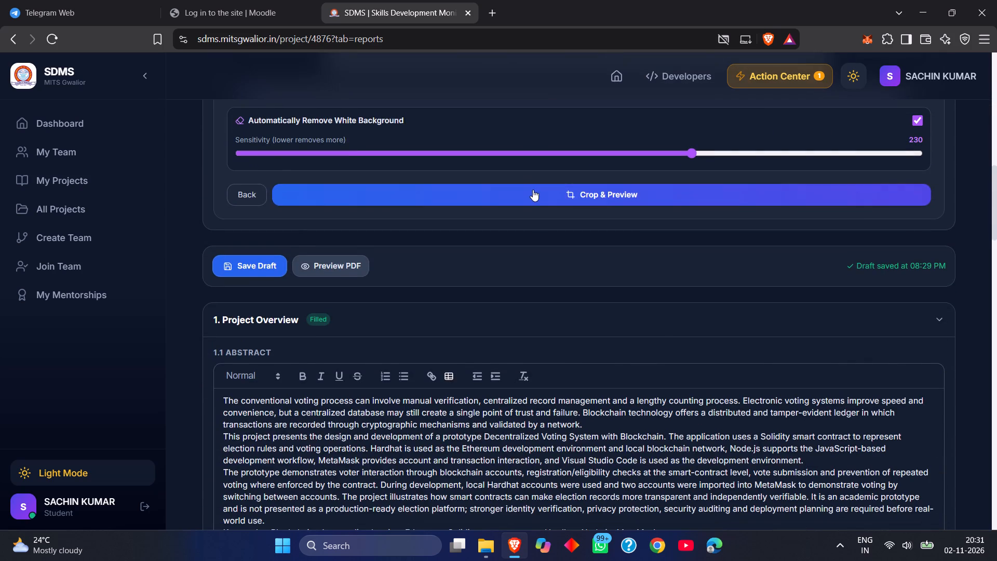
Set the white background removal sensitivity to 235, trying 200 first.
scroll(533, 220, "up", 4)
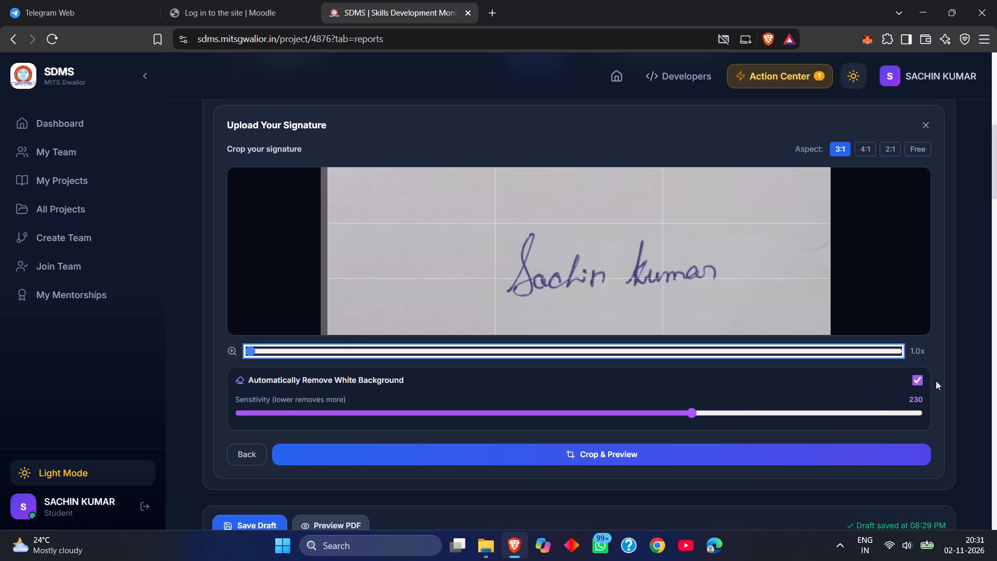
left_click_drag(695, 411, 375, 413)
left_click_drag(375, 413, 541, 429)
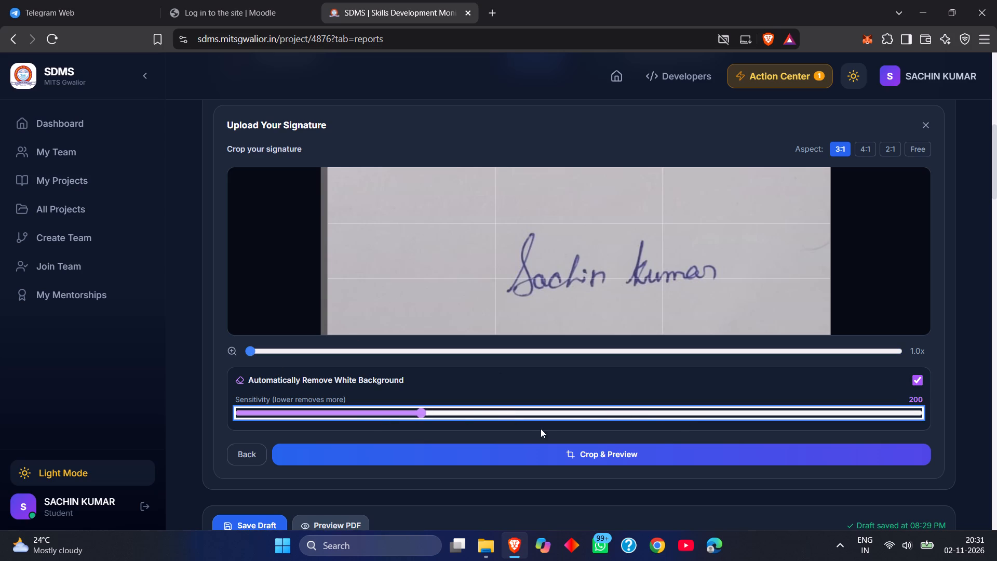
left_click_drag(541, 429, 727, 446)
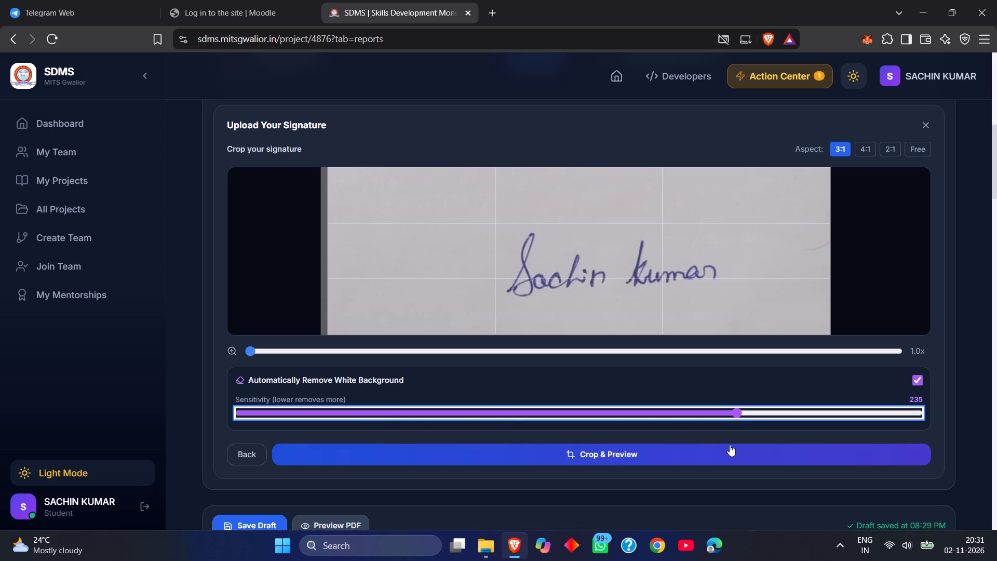
Turn off automatic white background removal for the signature.
left_click(916, 384)
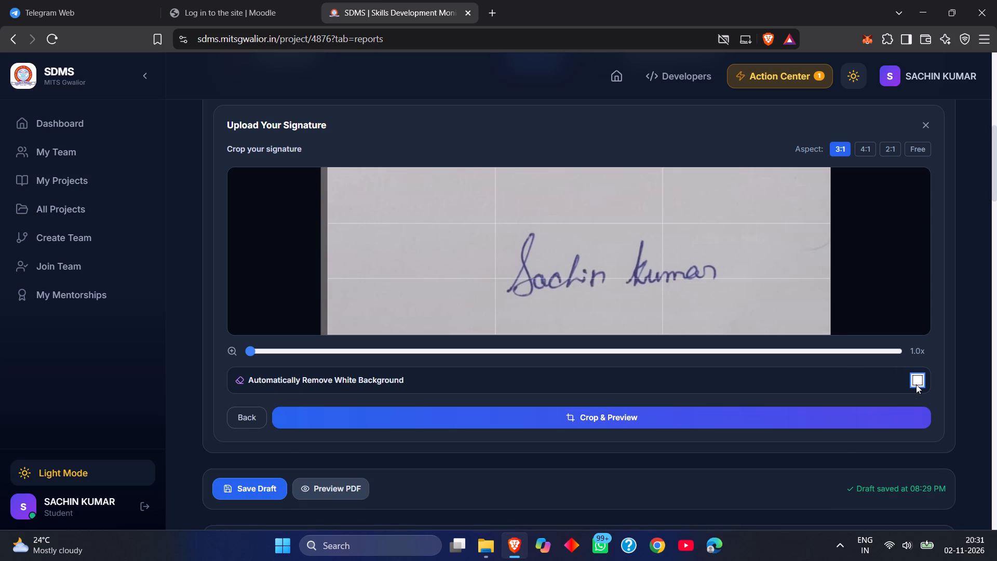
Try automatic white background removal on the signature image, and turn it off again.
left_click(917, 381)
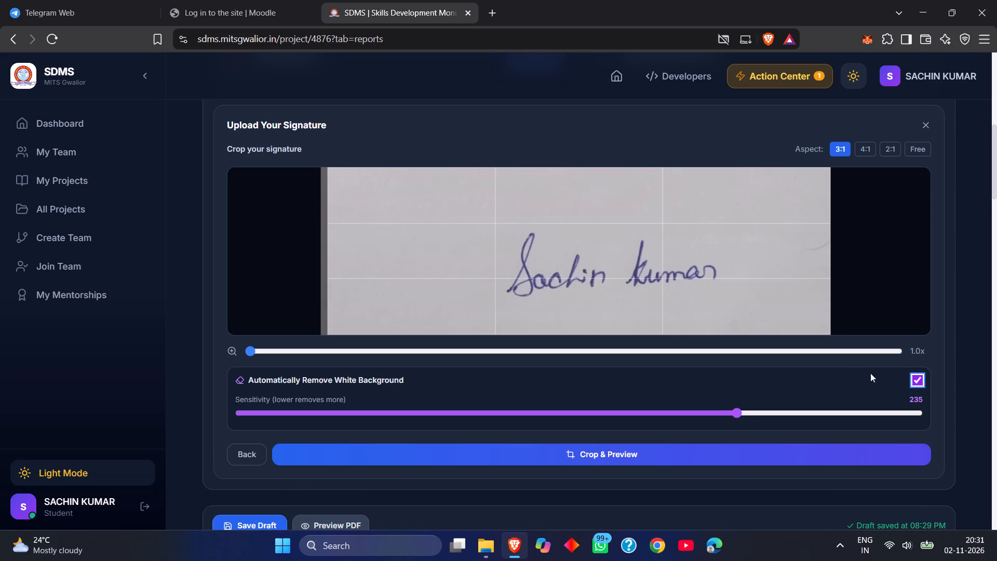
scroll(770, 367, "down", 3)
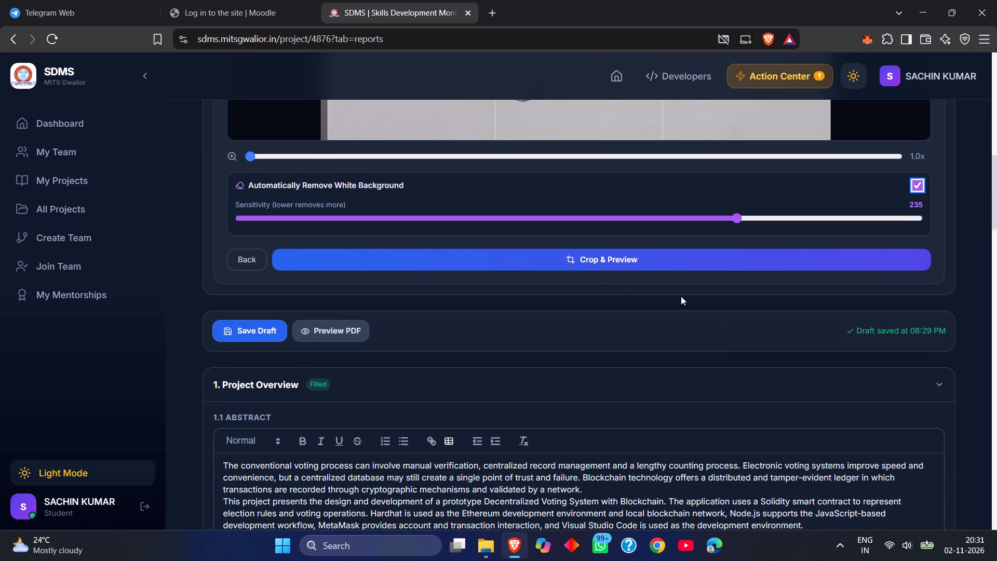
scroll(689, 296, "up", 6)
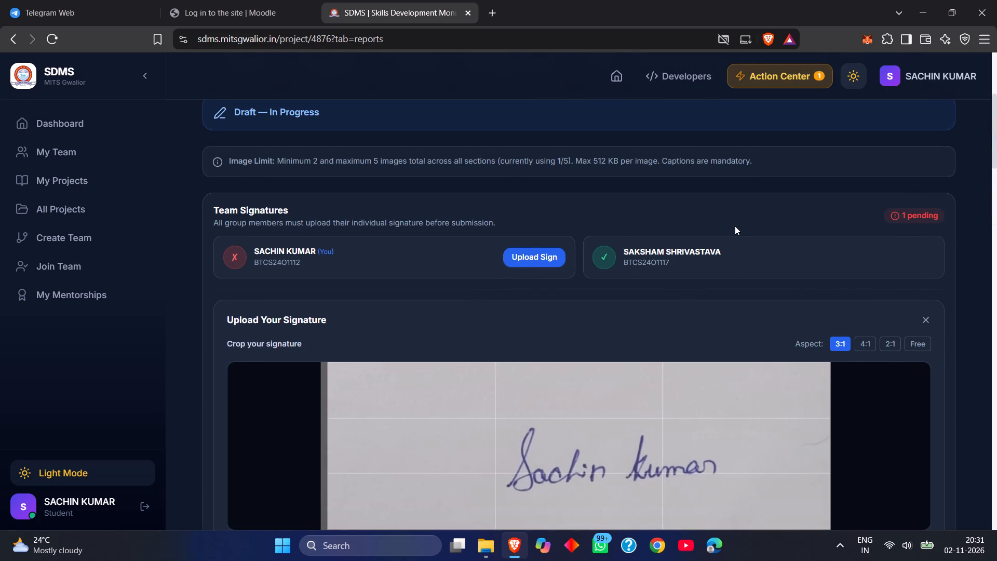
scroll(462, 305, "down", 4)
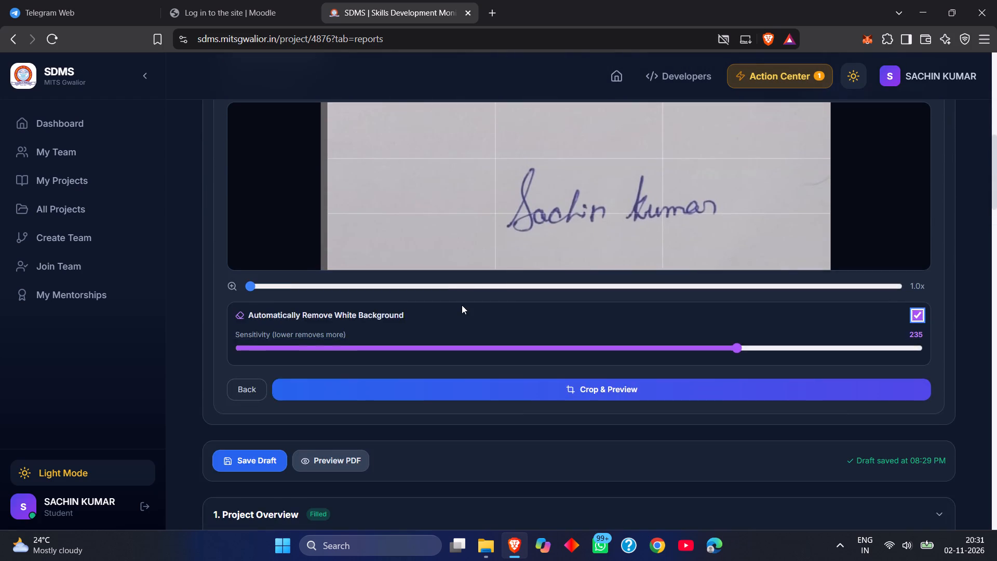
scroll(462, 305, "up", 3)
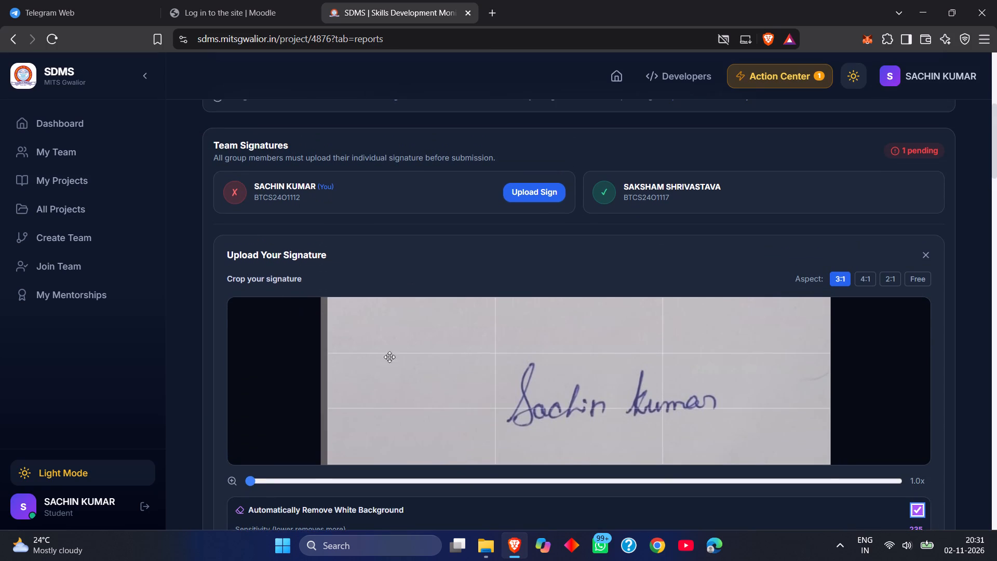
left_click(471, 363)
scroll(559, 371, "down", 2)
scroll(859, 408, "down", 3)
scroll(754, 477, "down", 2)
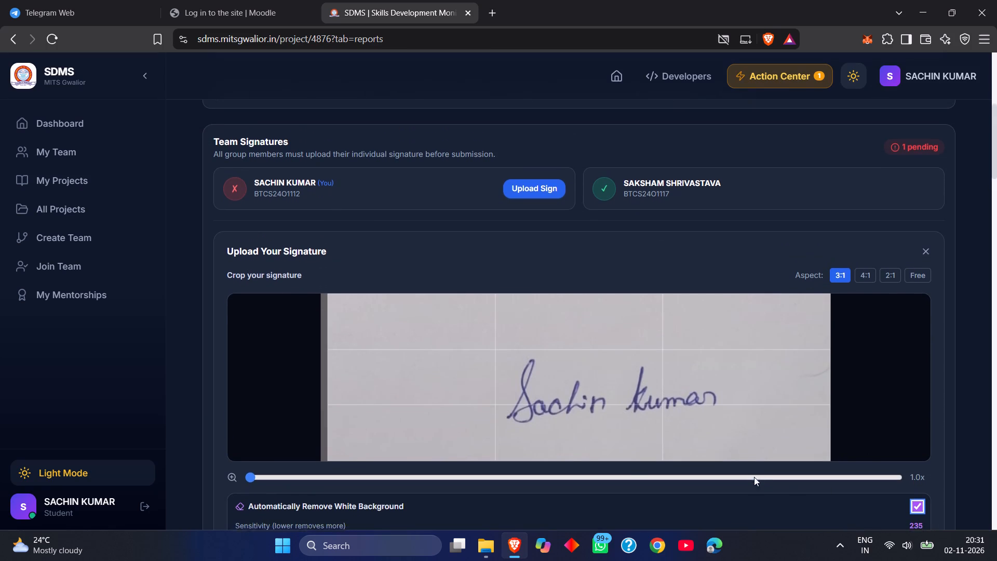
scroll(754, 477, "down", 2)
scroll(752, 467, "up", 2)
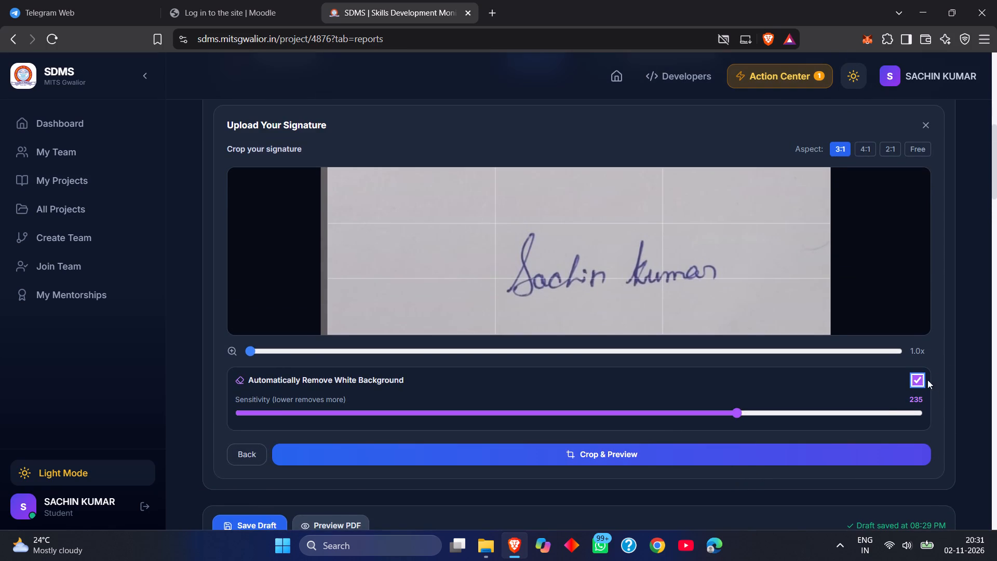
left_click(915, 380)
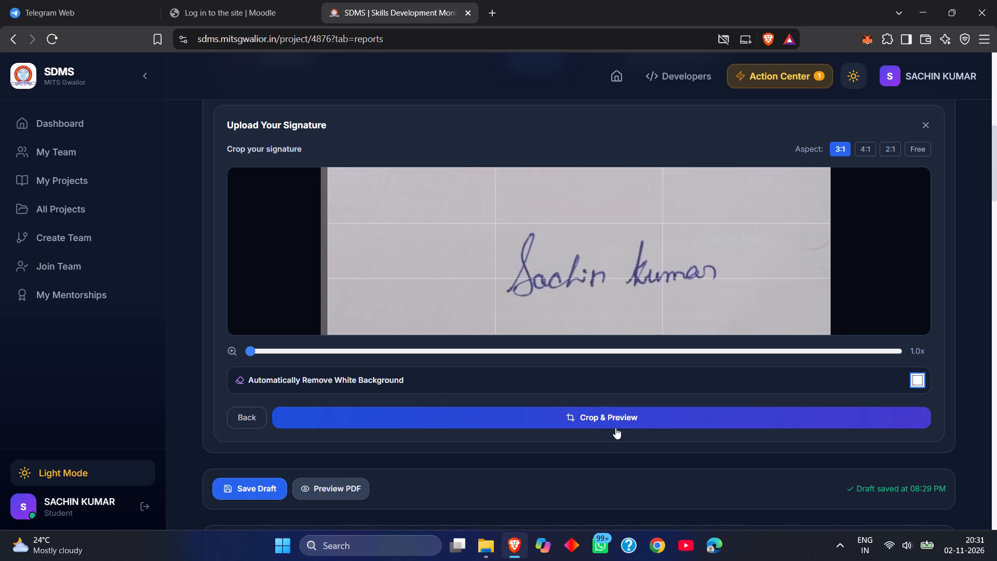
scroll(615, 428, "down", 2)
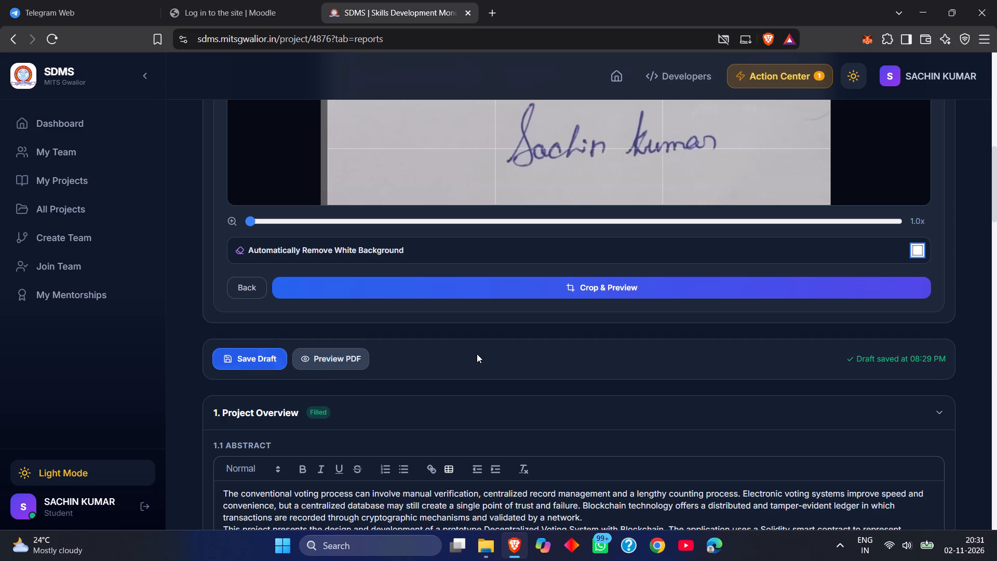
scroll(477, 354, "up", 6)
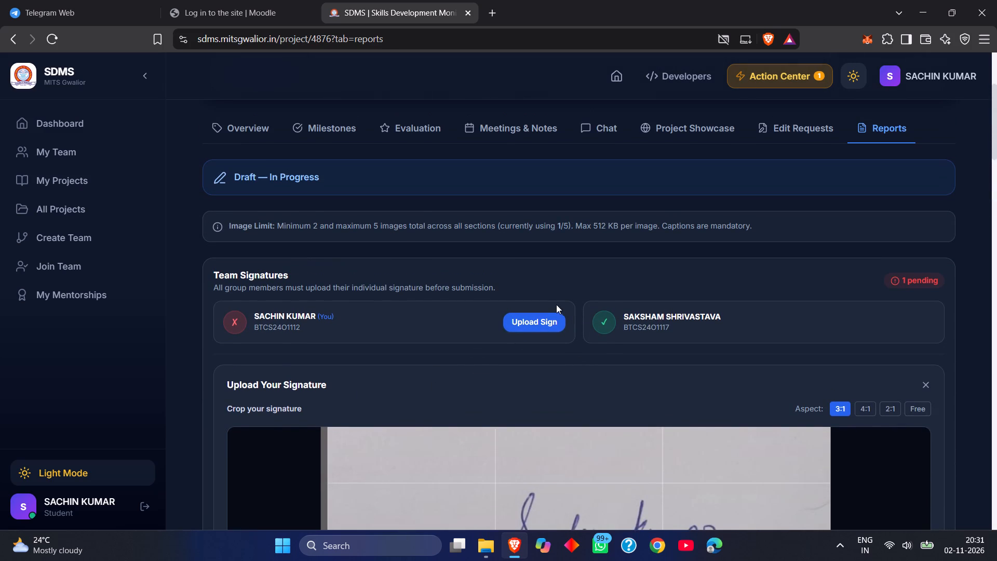
Restart the signature upload and choose WhatsApp Image 2026-11-02 at 8.25.22 PM.jpeg from the Gallery folder.
left_click(535, 323)
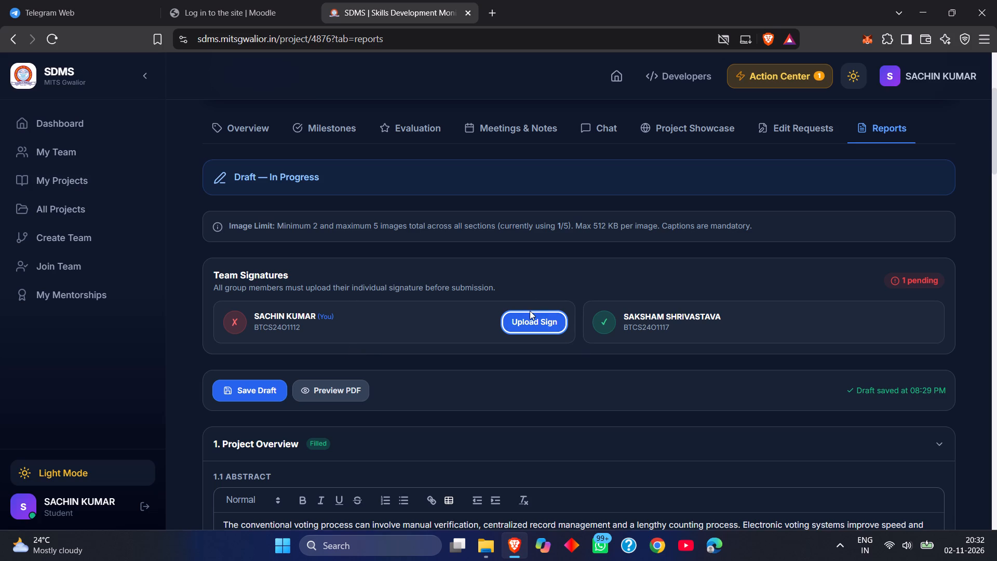
left_click(530, 325)
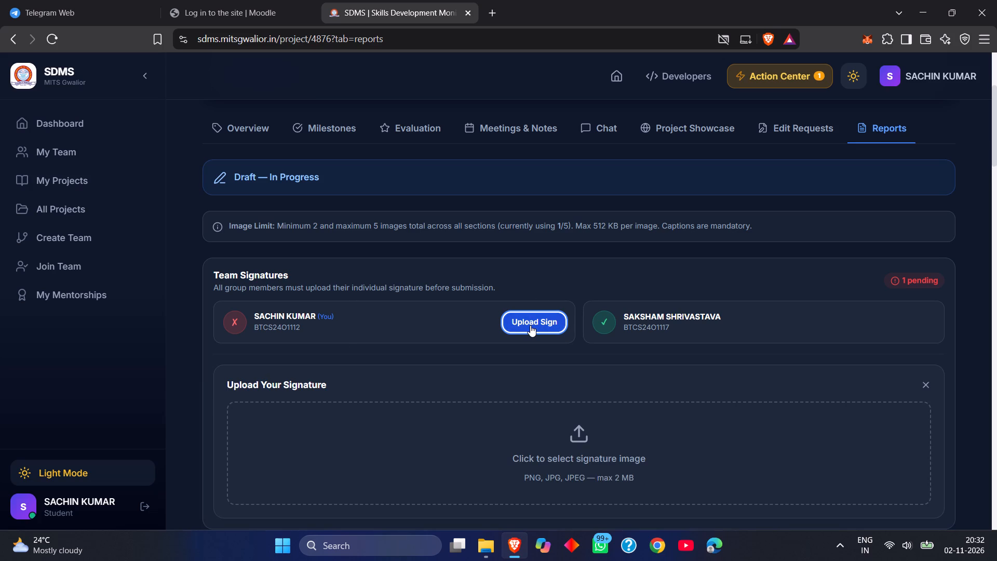
left_click(569, 458)
left_click(567, 459)
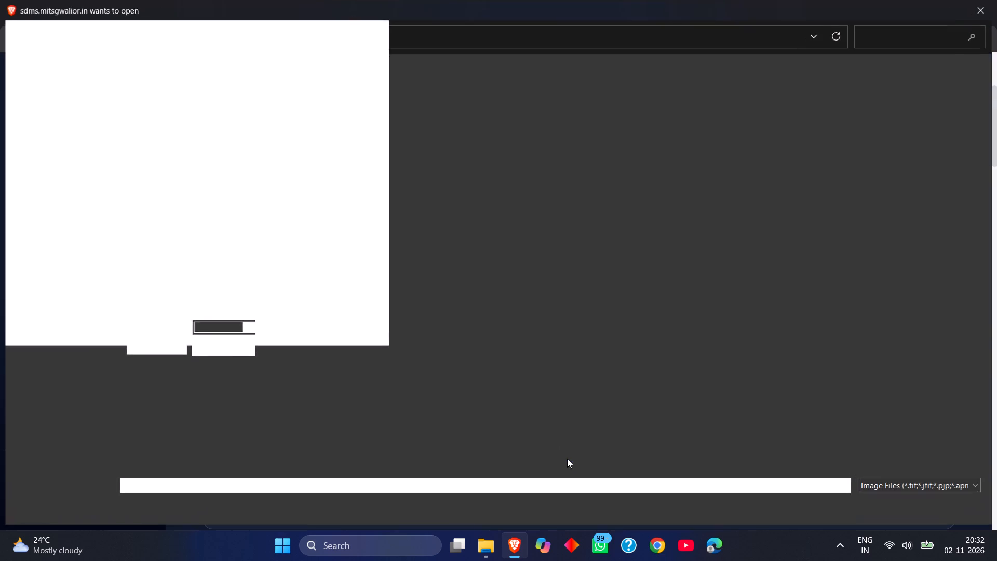
scroll(41, 123, "up", 4)
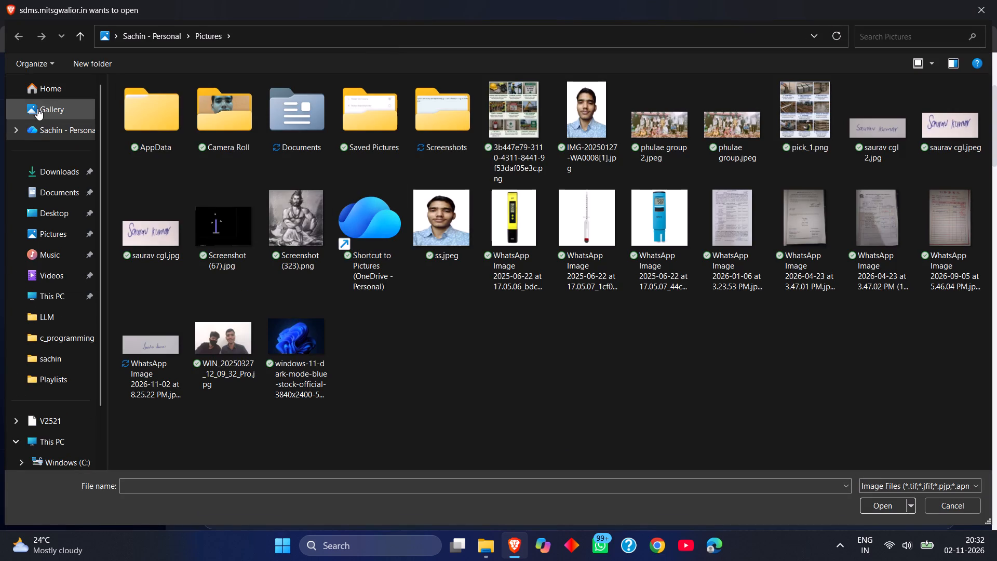
left_click(41, 111)
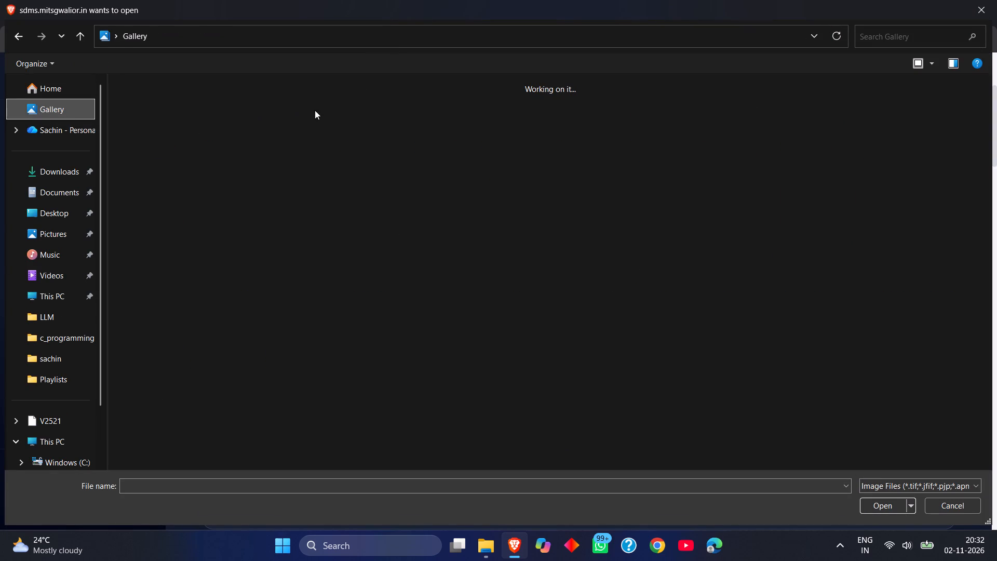
double_click(157, 129)
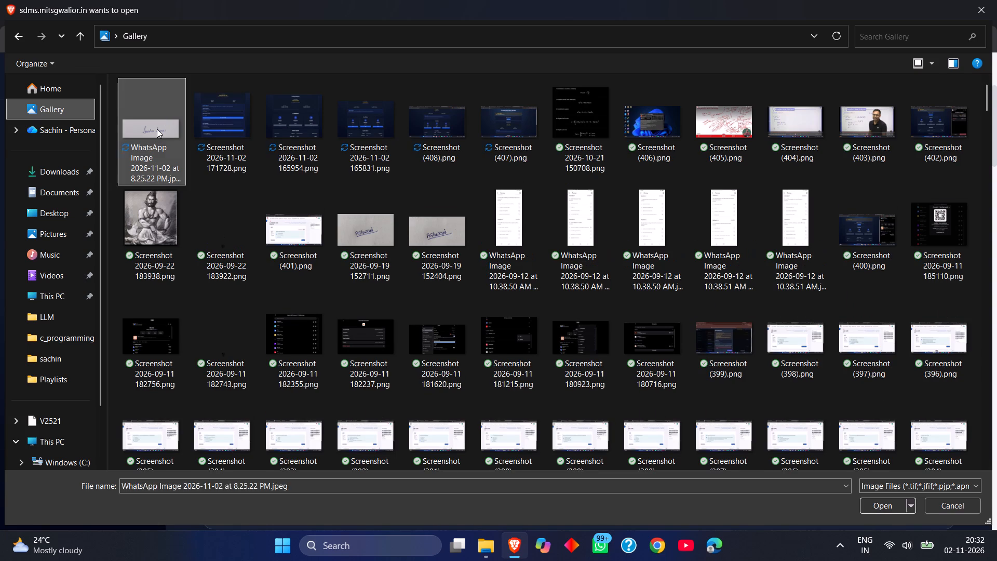
scroll(497, 333, "down", 4)
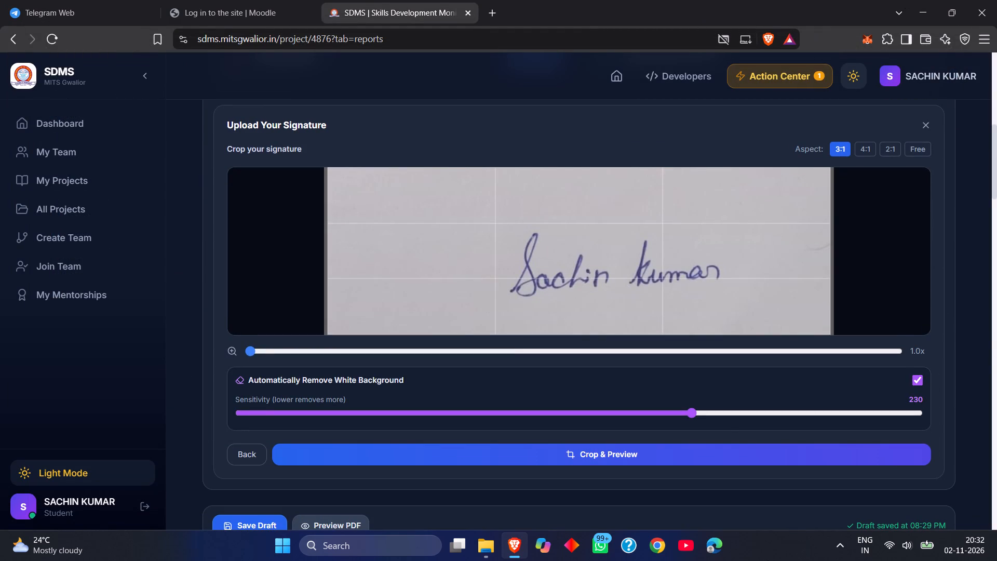
Crop the image with the Free aspect, fitting the whole signature inside the crop frame, and save the signature.
left_click(786, 284)
left_click_drag(826, 244, 671, 242)
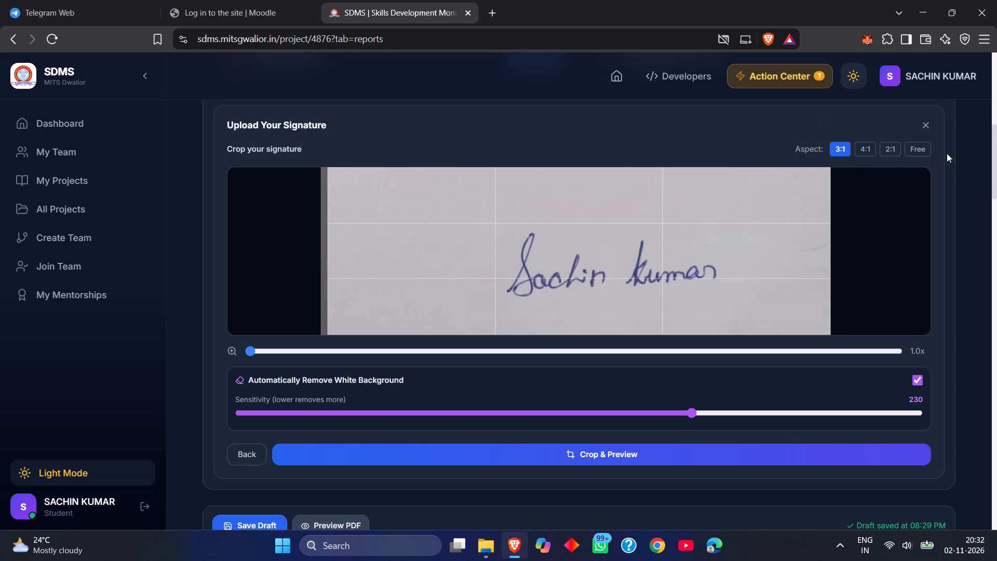
left_click(924, 151)
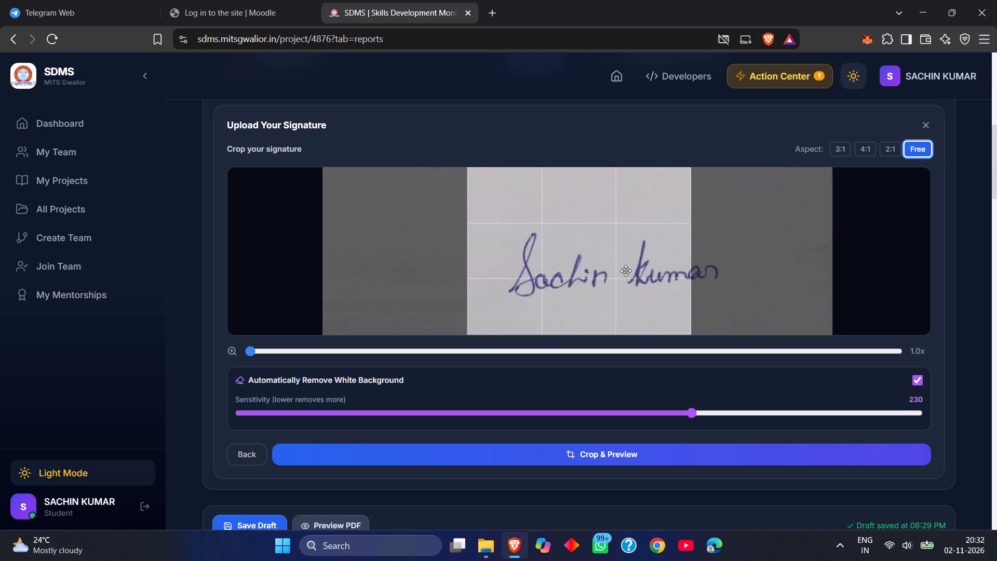
left_click_drag(626, 271, 591, 271)
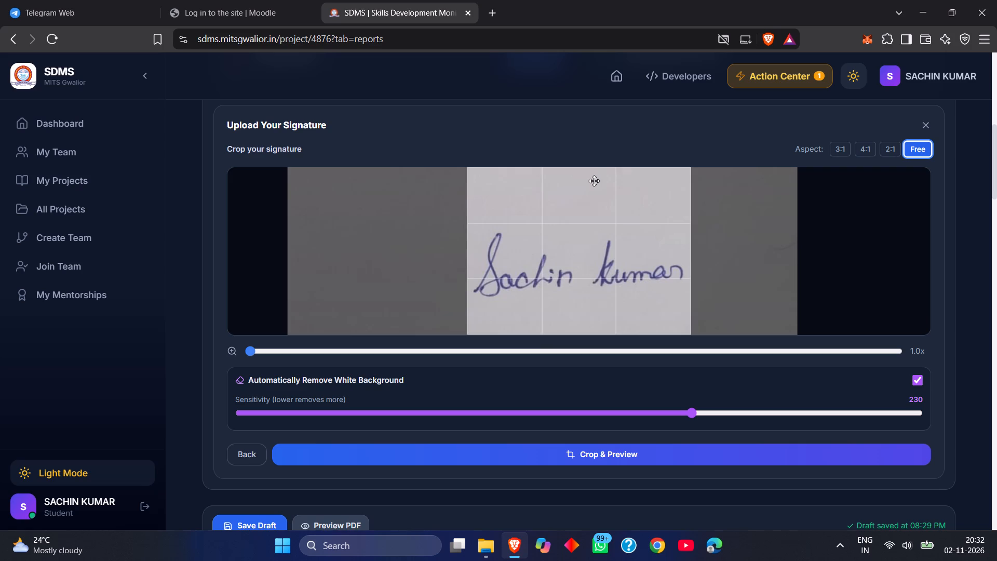
left_click(575, 451)
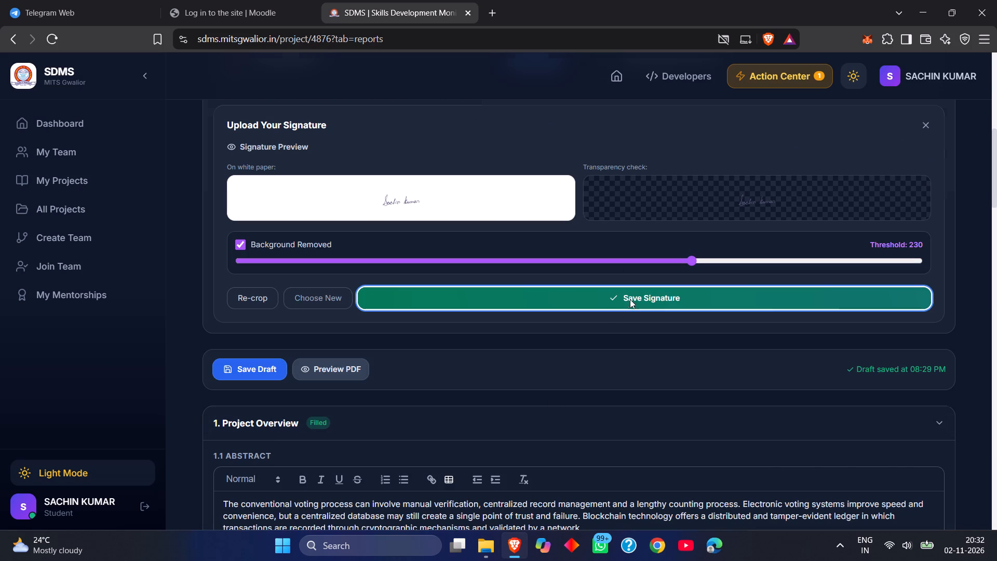
Review the team signature status, the report sections and the requirements for submitting to faculty review.
scroll(630, 299, "up", 11)
scroll(630, 299, "down", 2)
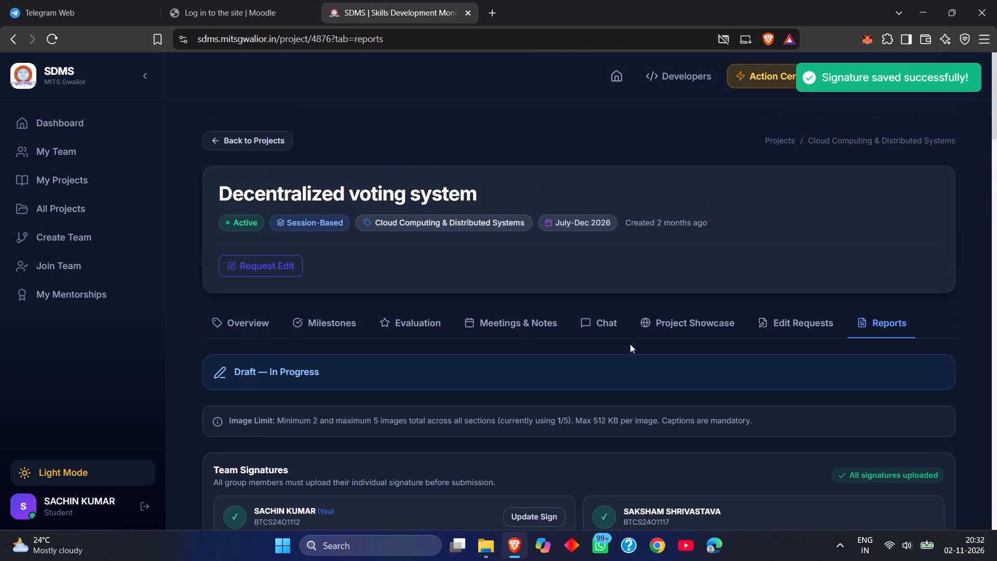
scroll(630, 344, "down", 2)
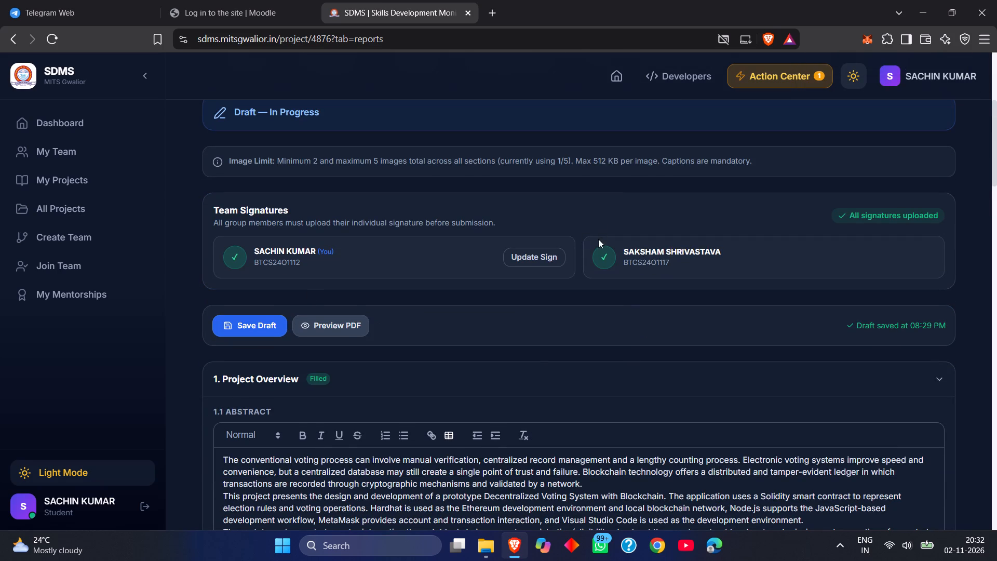
left_click(640, 256)
left_click(640, 256)
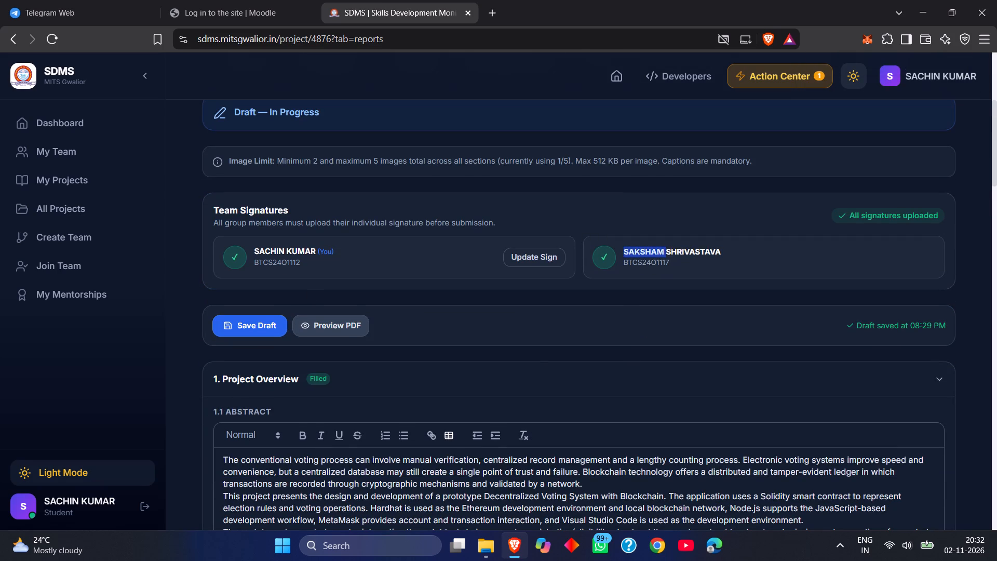
left_click(634, 265)
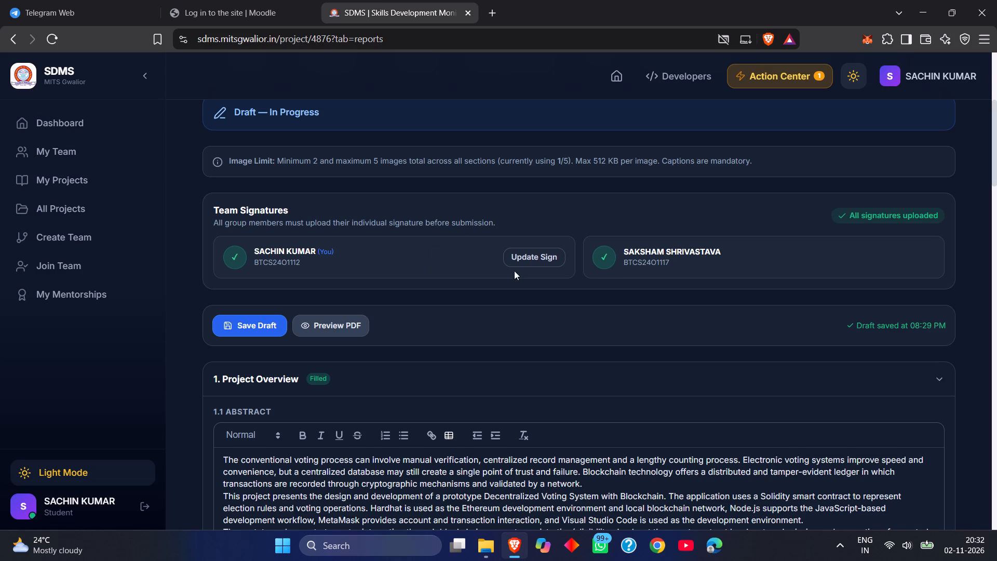
scroll(450, 380, "down", 11)
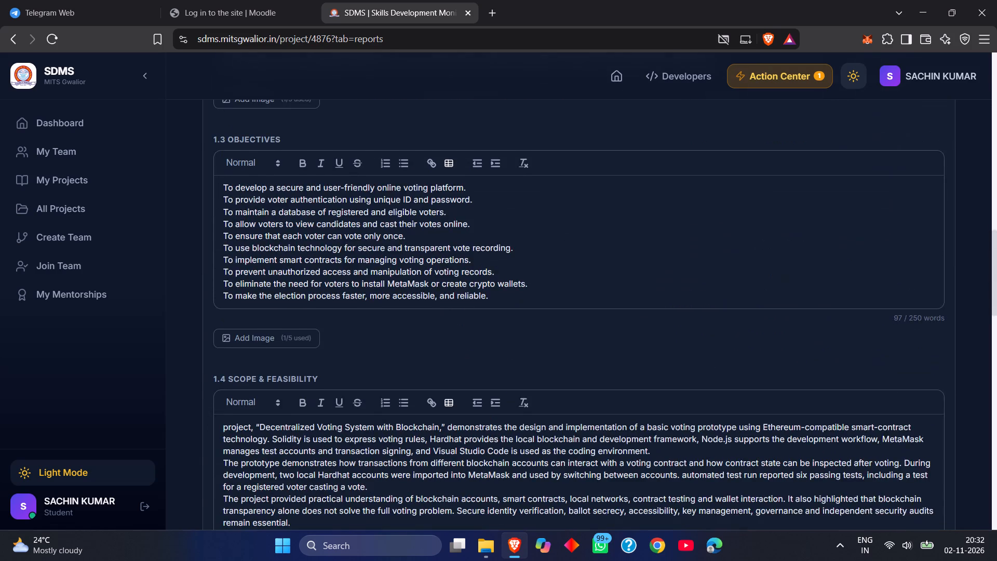
scroll(450, 382, "down", 13)
scroll(428, 396, "up", 7)
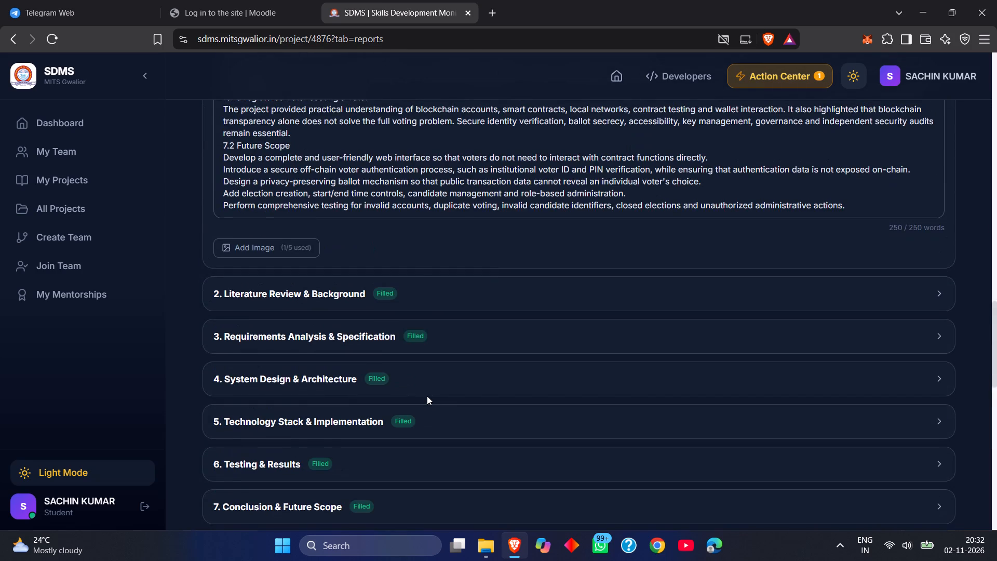
scroll(427, 396, "down", 7)
scroll(469, 367, "down", 4)
scroll(469, 367, "up", 3)
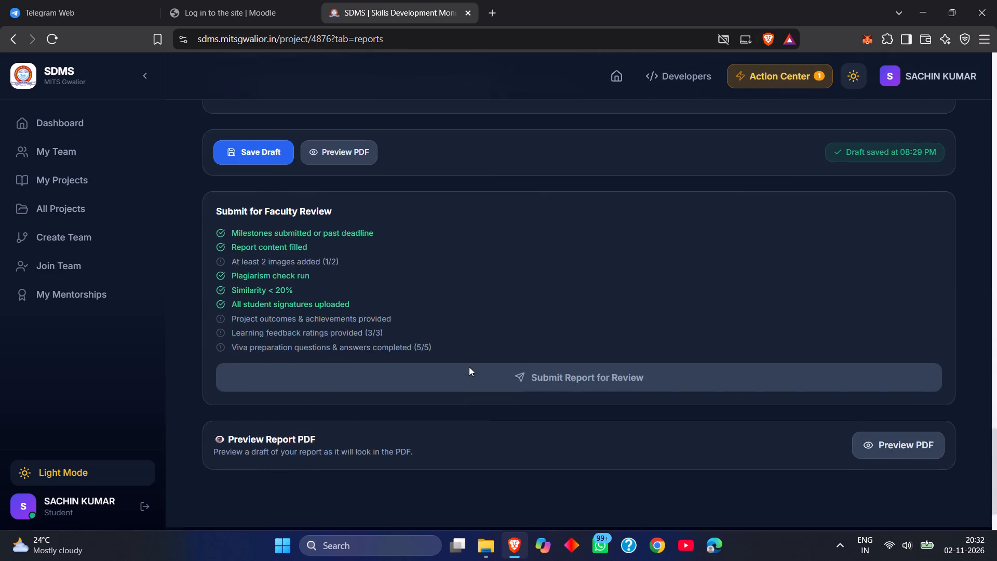
scroll(469, 367, "up", 2)
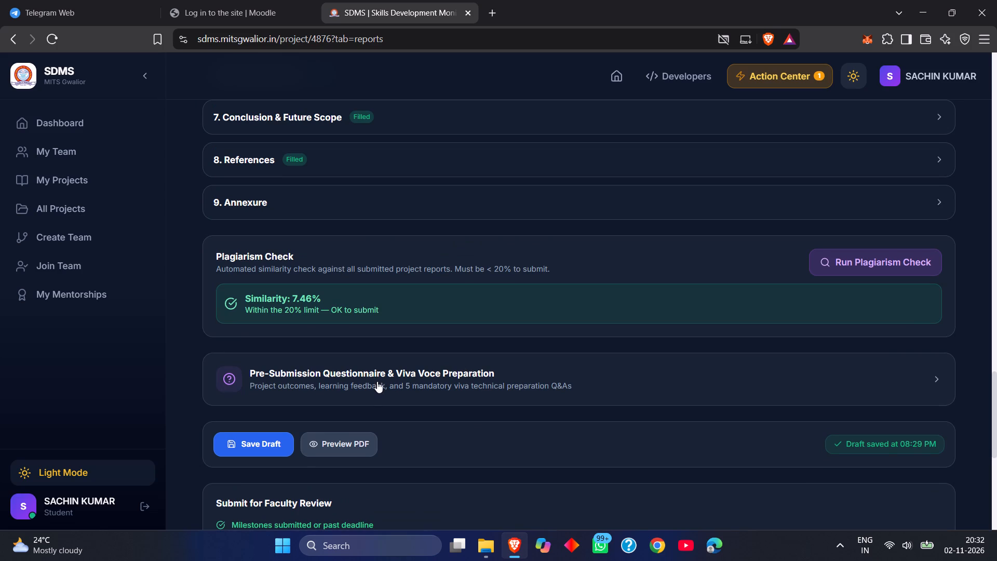
Expand the Pre-Submission Questionnaire & Viva Voce Preparation section and review its project outcomes, feedback ratings and viva questions.
left_click(379, 373)
double_click(379, 373)
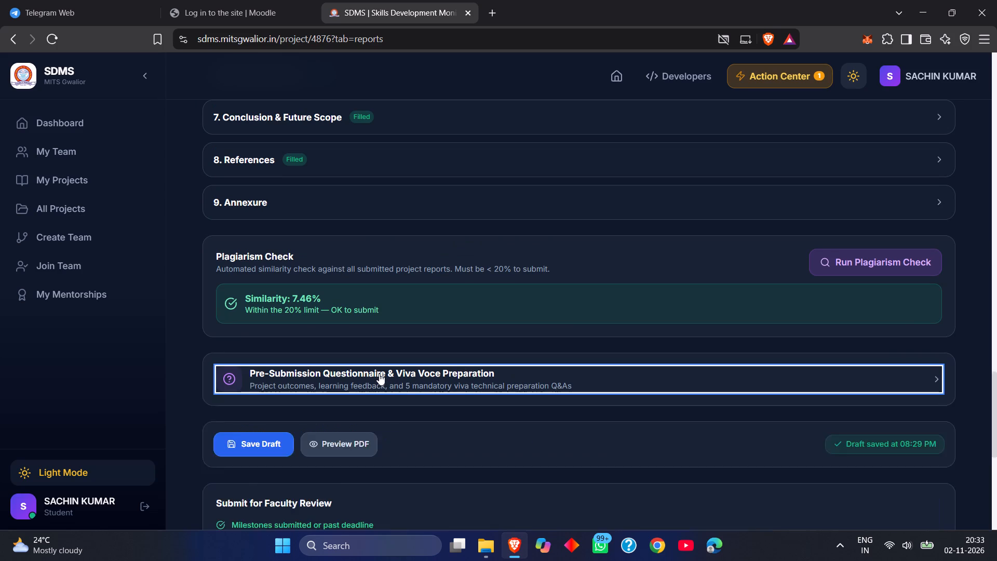
left_click(379, 373)
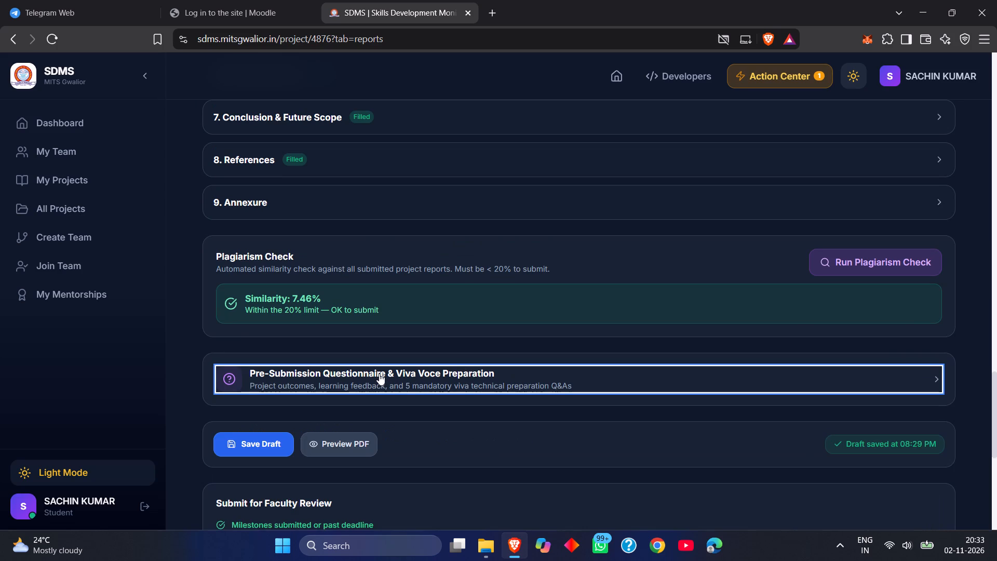
left_click(379, 373)
scroll(379, 373, "down", 4)
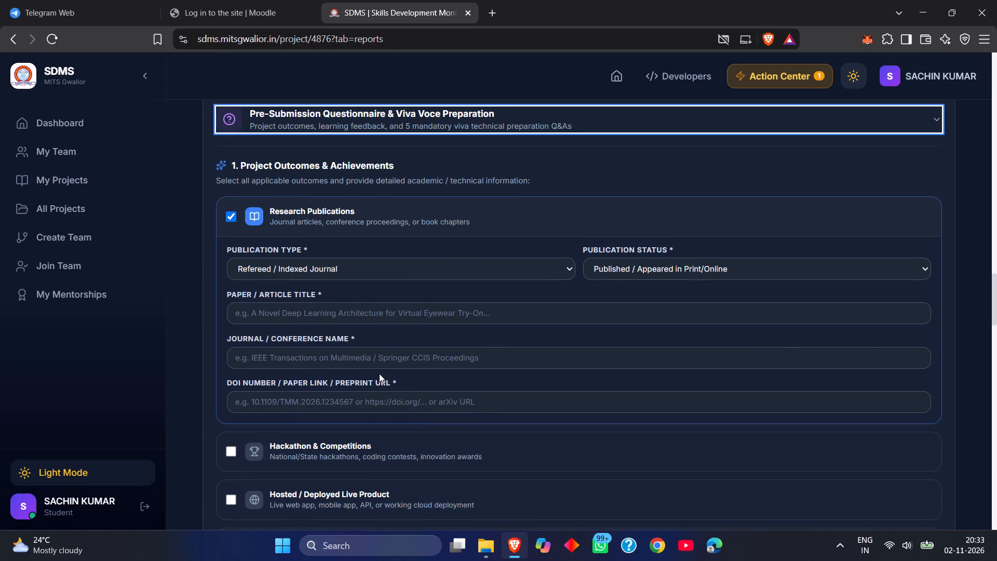
scroll(384, 361, "down", 10)
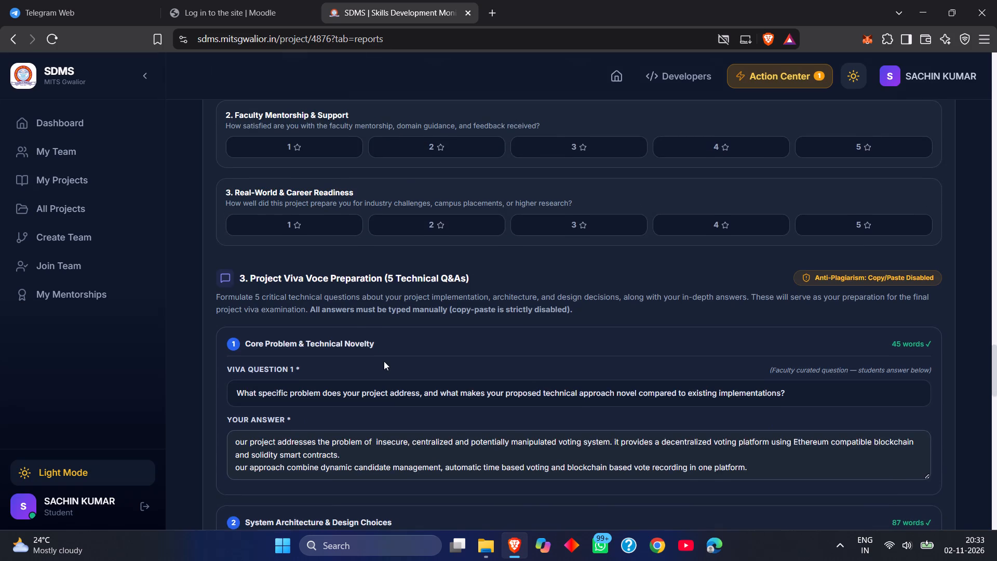
scroll(384, 361, "down", 8)
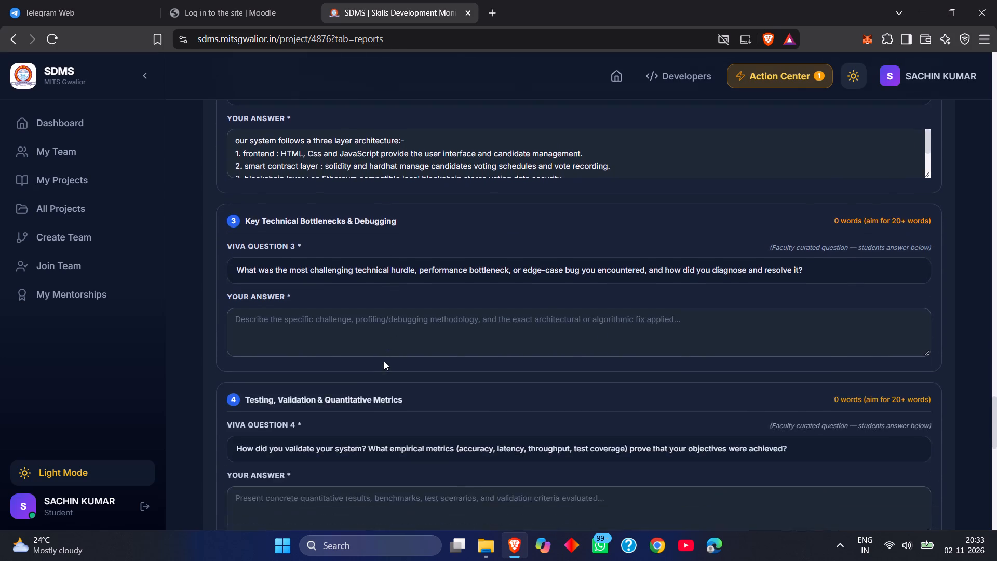
scroll(384, 361, "down", 2)
scroll(384, 361, "up", 5)
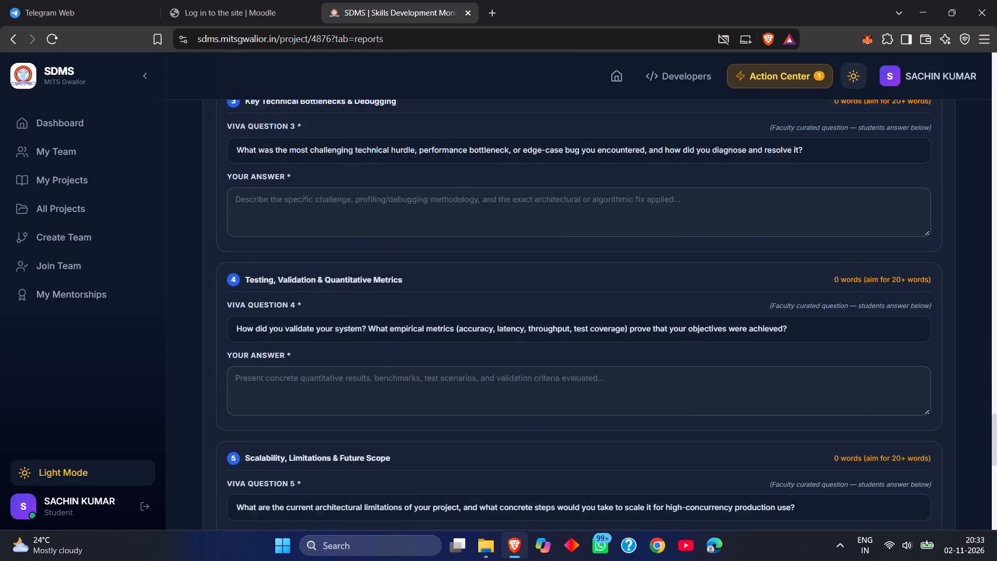
scroll(384, 361, "up", 7)
scroll(384, 361, "down", 5)
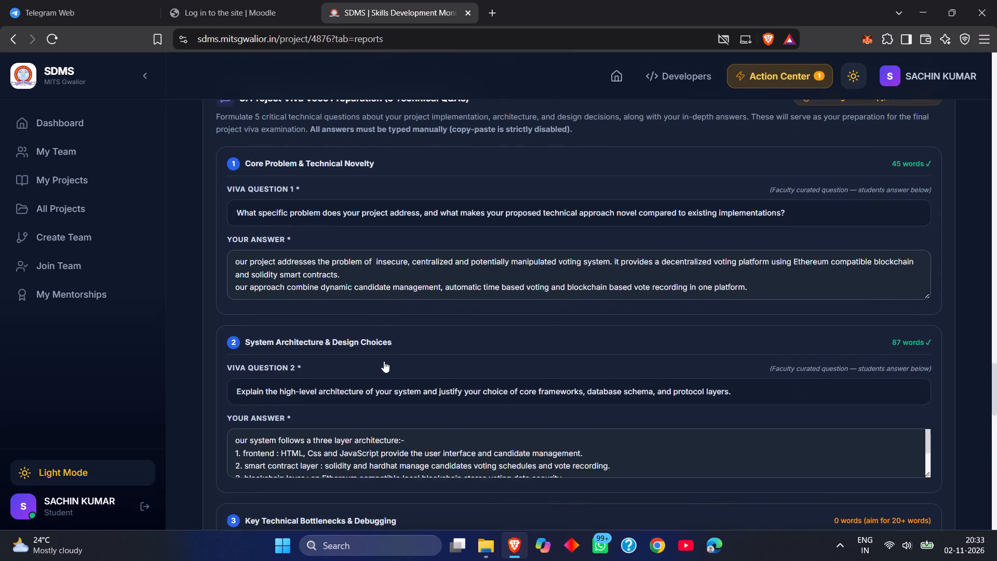
scroll(384, 361, "up", 9)
scroll(384, 361, "down", 5)
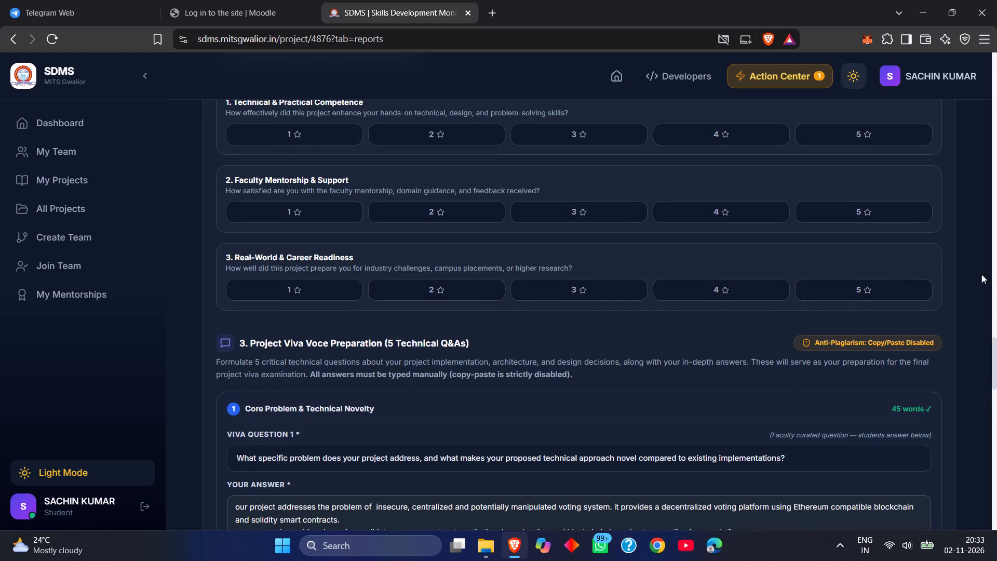
scroll(816, 263, "up", 6)
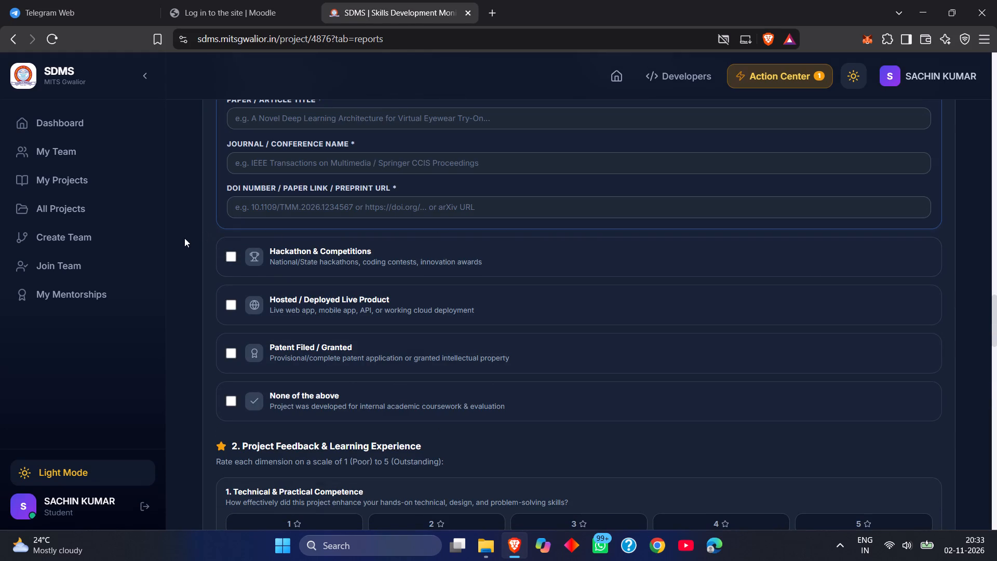
left_click(184, 238)
scroll(326, 132, "up", 7)
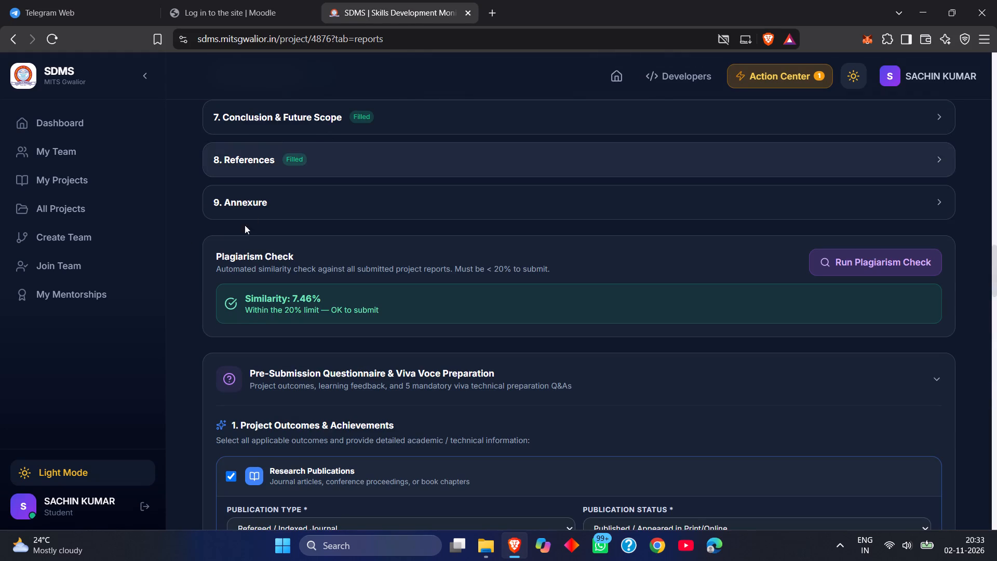
Check the Submit for Faculty Review checklist for requirements that are still incomplete.
scroll(243, 245, "down", 15)
scroll(245, 270, "down", 15)
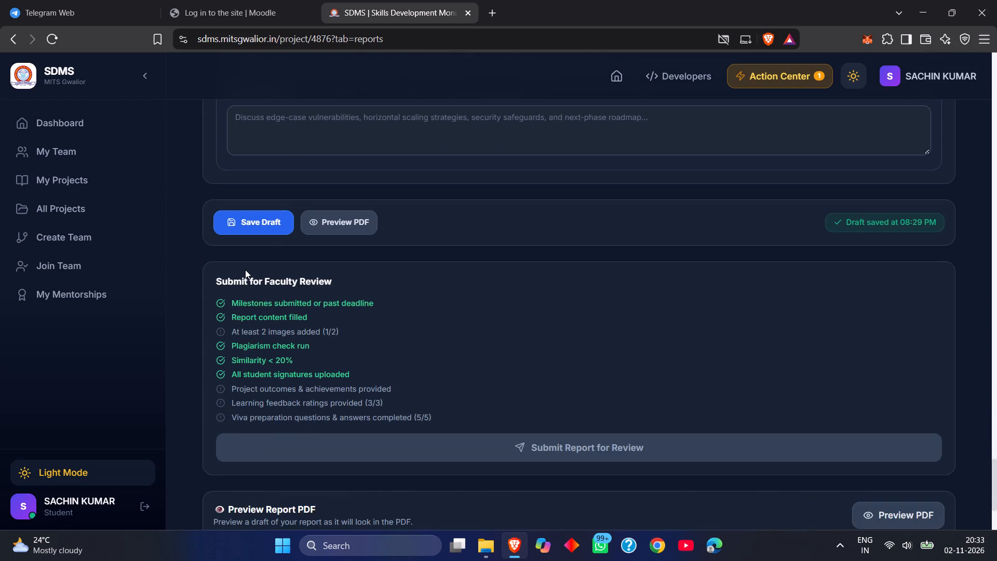
scroll(245, 270, "down", 3)
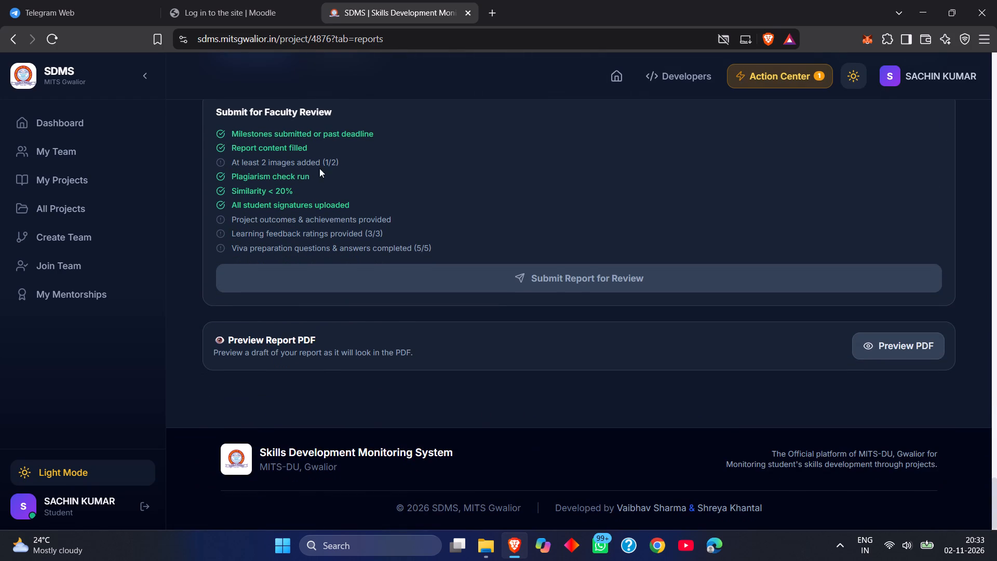
scroll(358, 174, "down", 3)
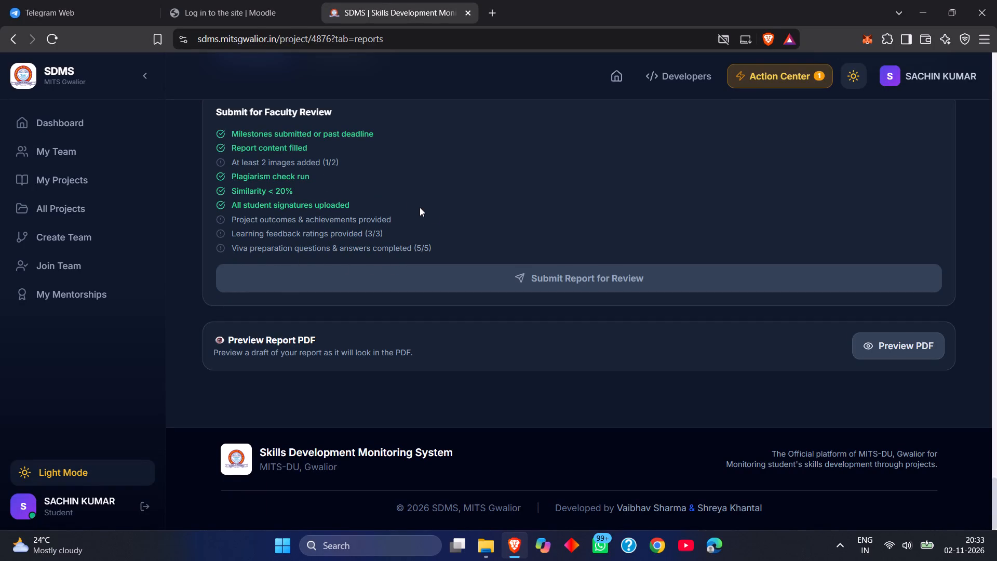
Go back through the viva answers, learning feedback ratings and project outcomes to examine what still needs filling in.
scroll(435, 215, "up", 6)
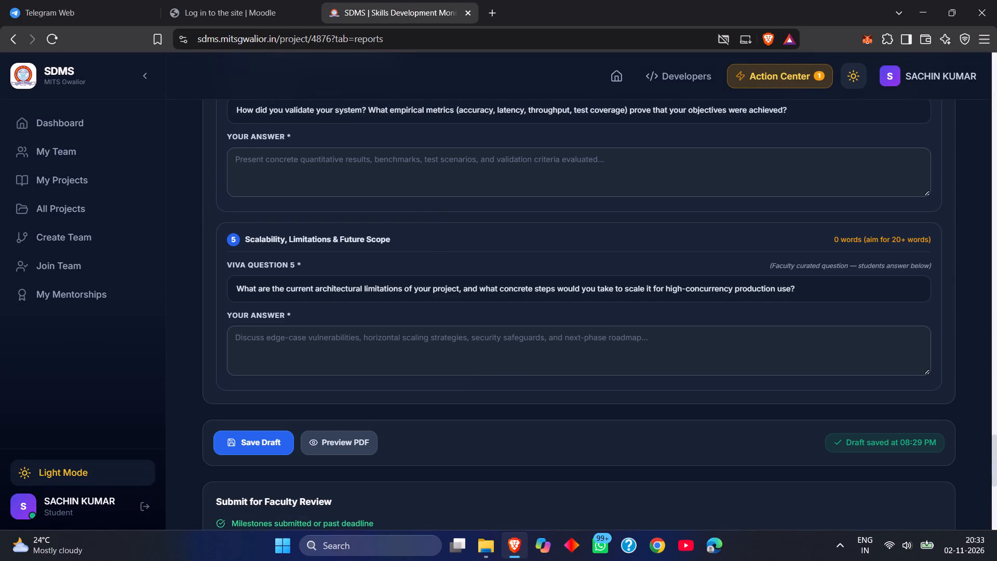
scroll(348, 194, "up", 6)
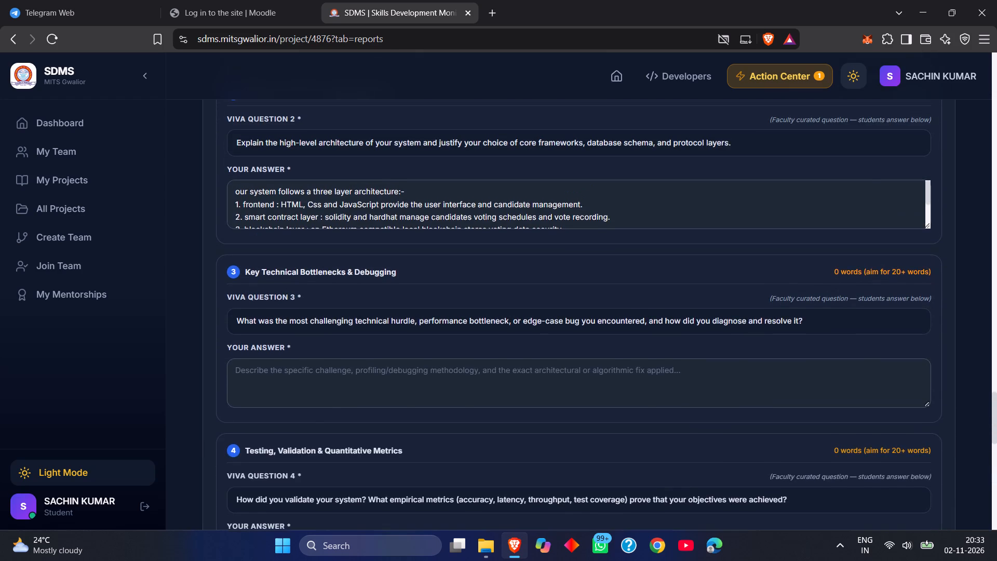
scroll(348, 194, "up", 5)
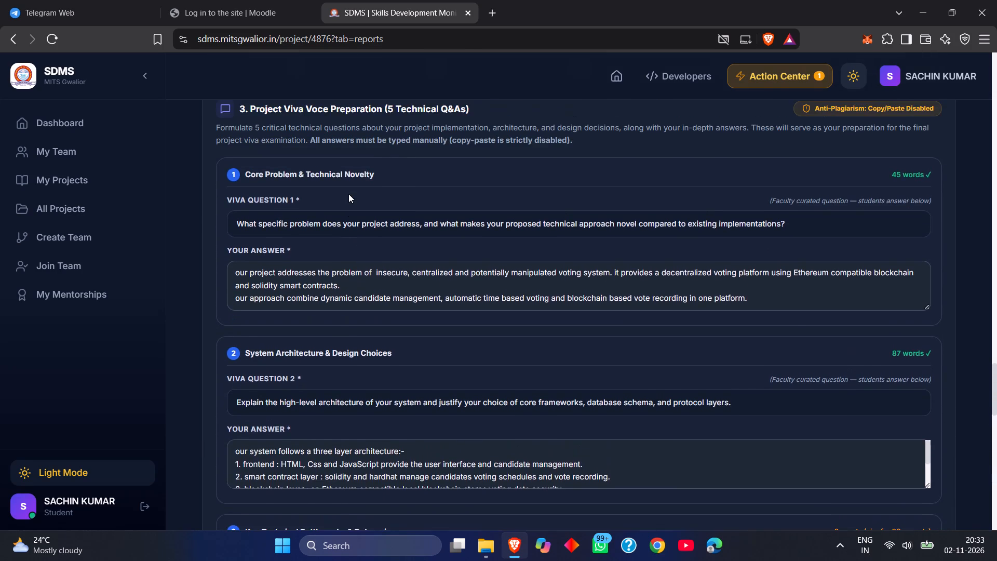
scroll(347, 249, "up", 3)
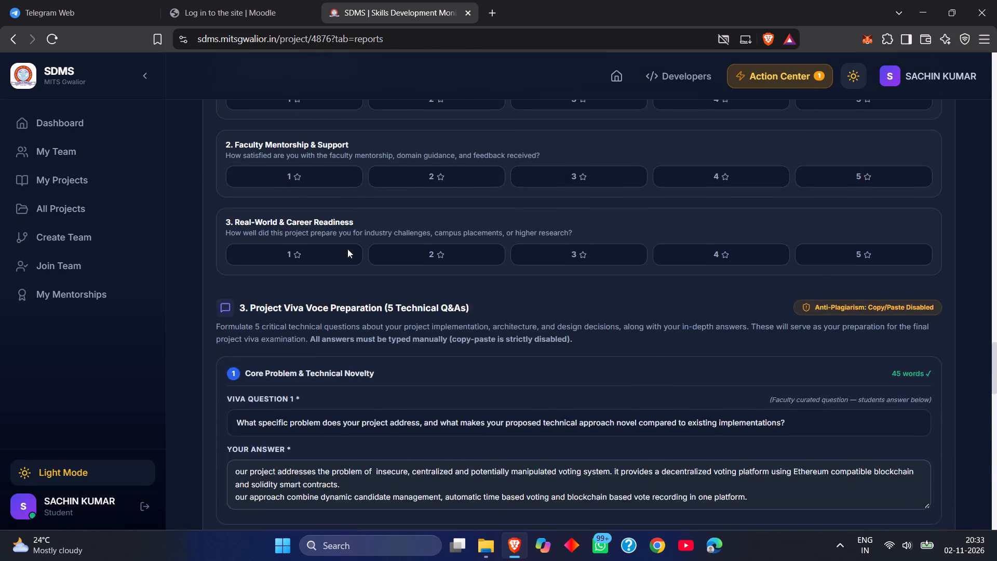
scroll(347, 249, "up", 2)
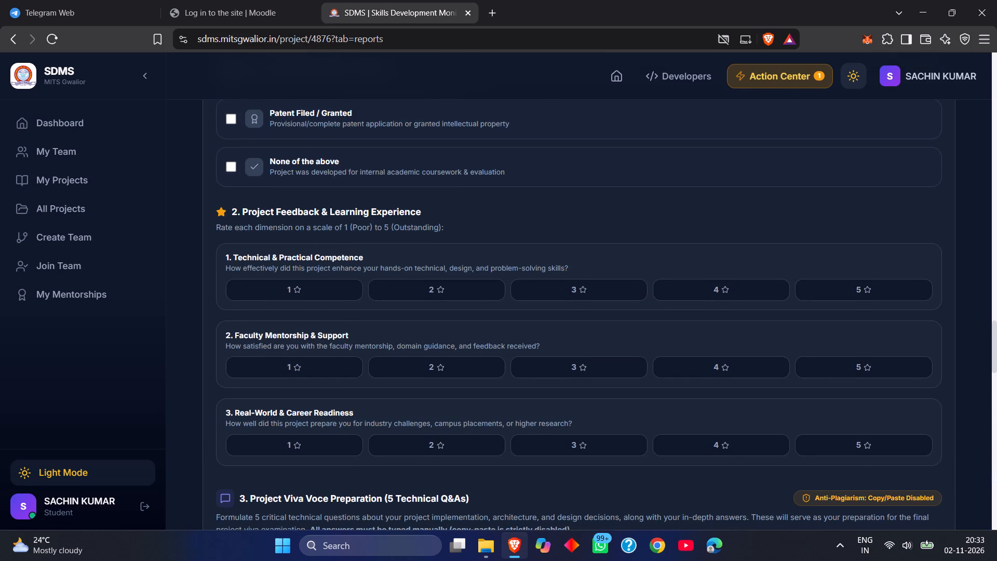
scroll(370, 231, "up", 3)
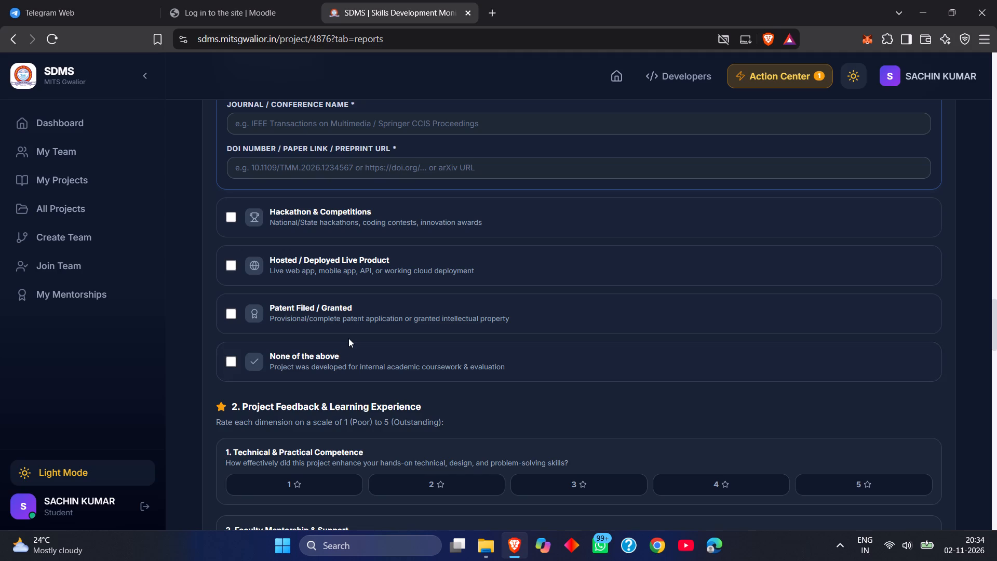
scroll(348, 338, "up", 8)
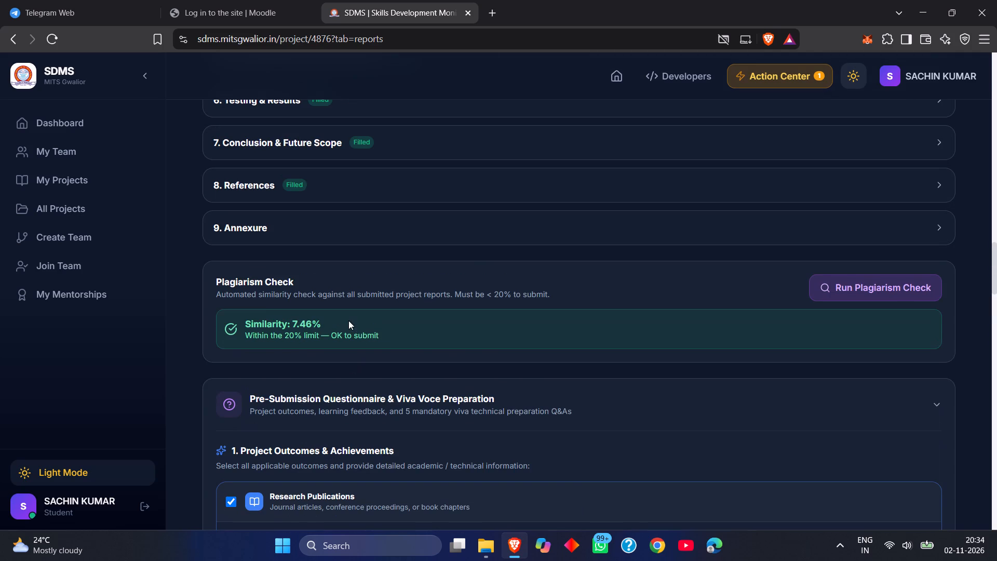
Review the report sections, the Project Overview content, the team signatures and the report's image limit note.
scroll(388, 313, "up", 2)
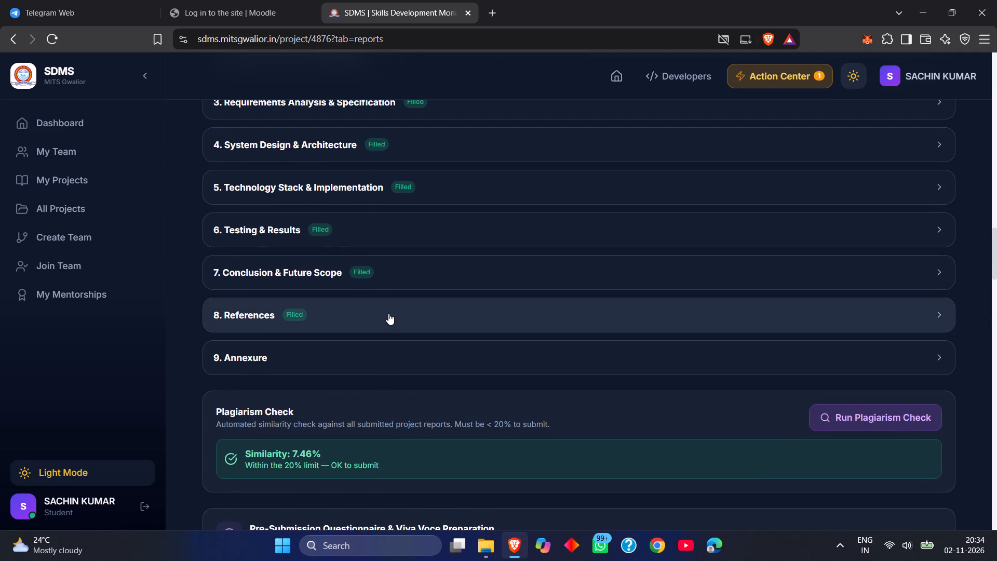
scroll(371, 337, "up", 2)
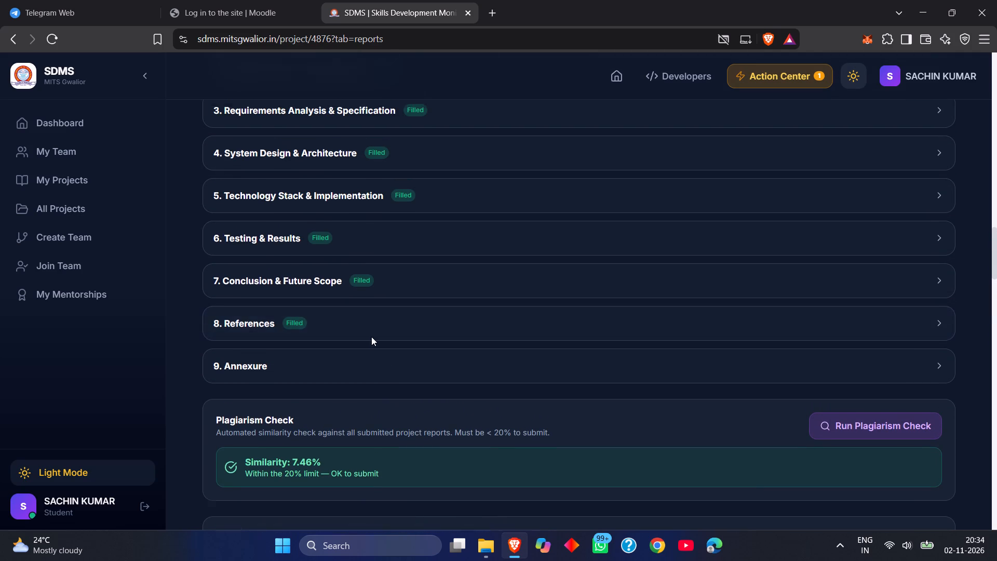
scroll(371, 337, "up", 17)
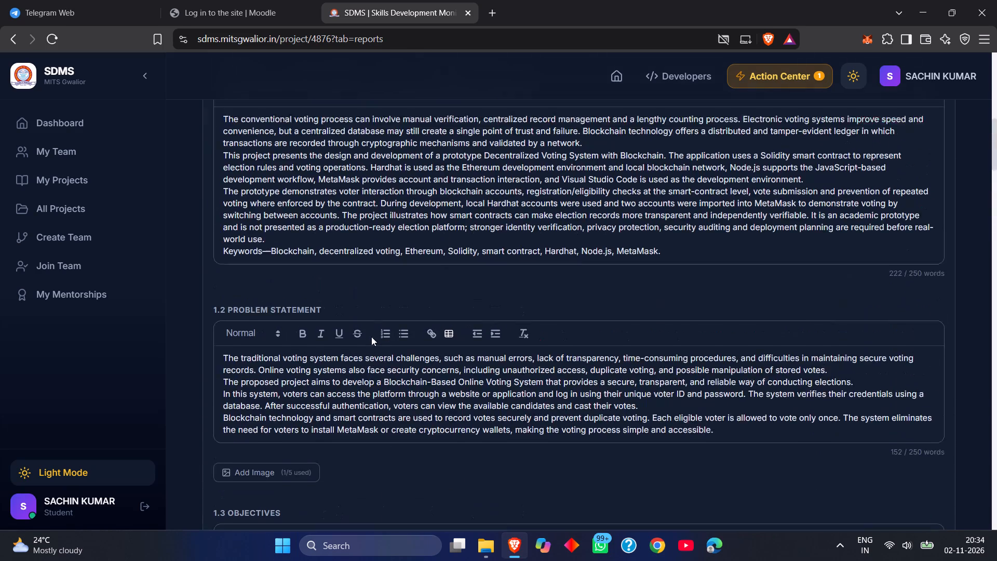
scroll(371, 337, "up", 4)
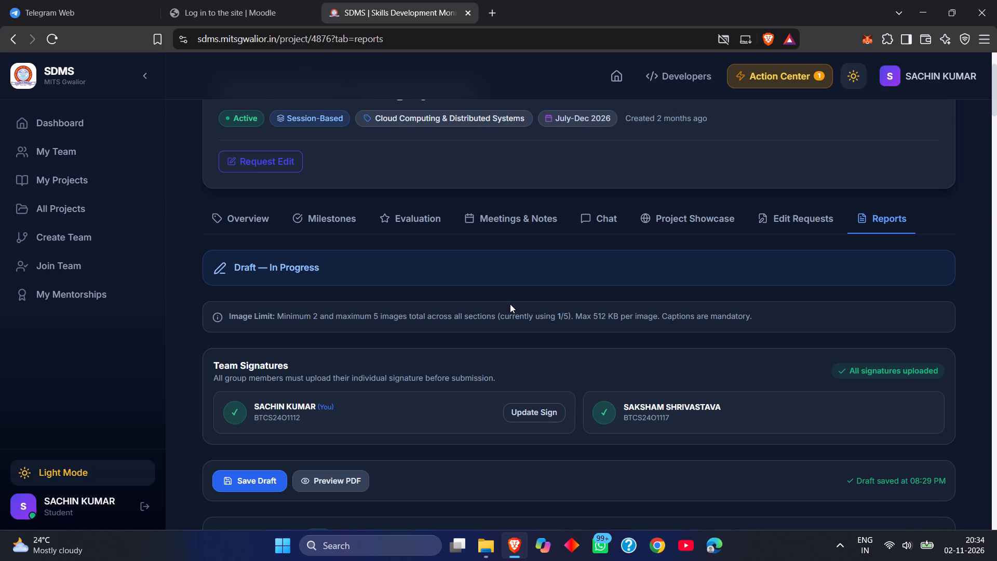
scroll(521, 275, "up", 4)
scroll(521, 275, "down", 3)
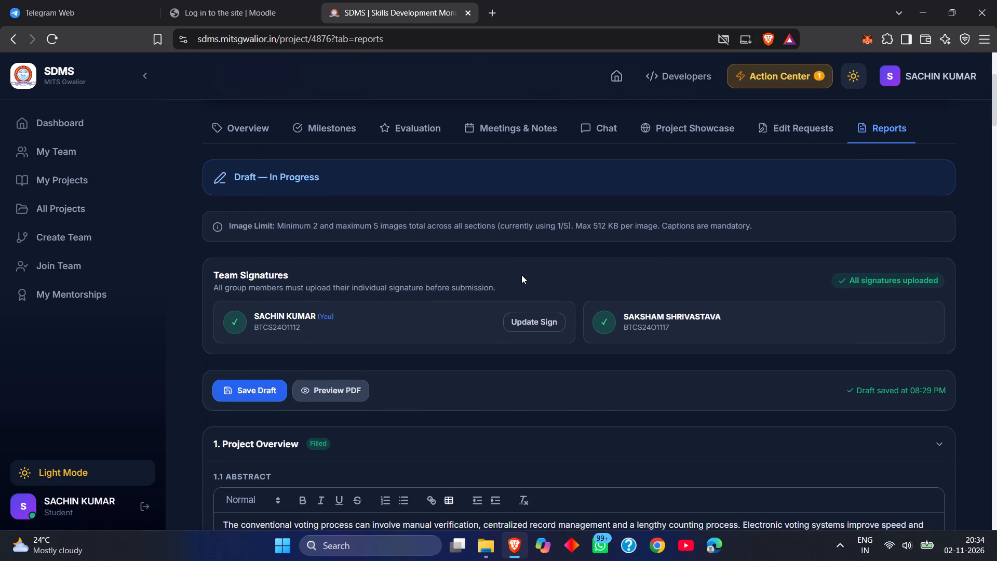
scroll(338, 282, "down", 2)
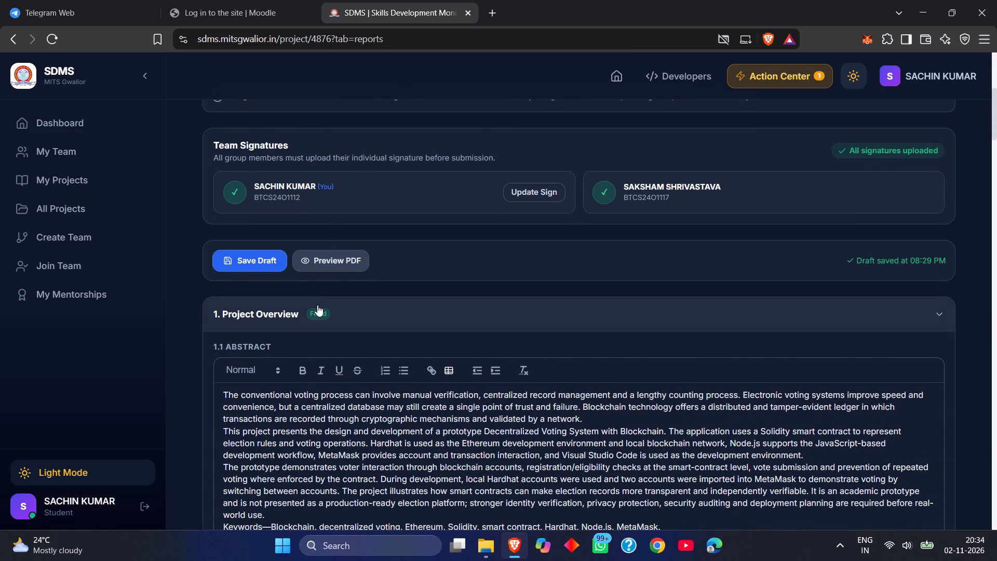
scroll(644, 217, "up", 4)
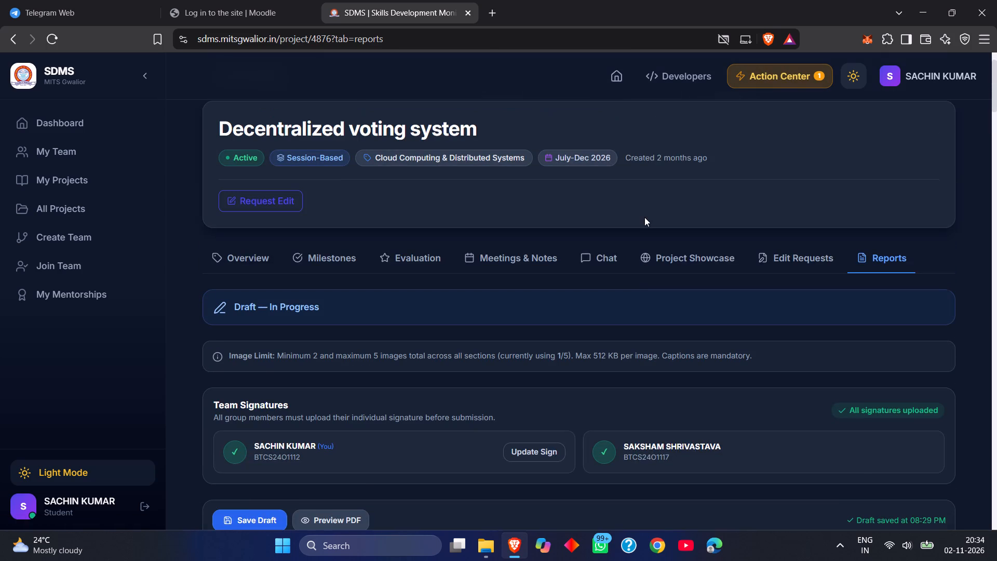
Open the Project Showcase and examine its image gallery and resource links.
left_click(686, 262)
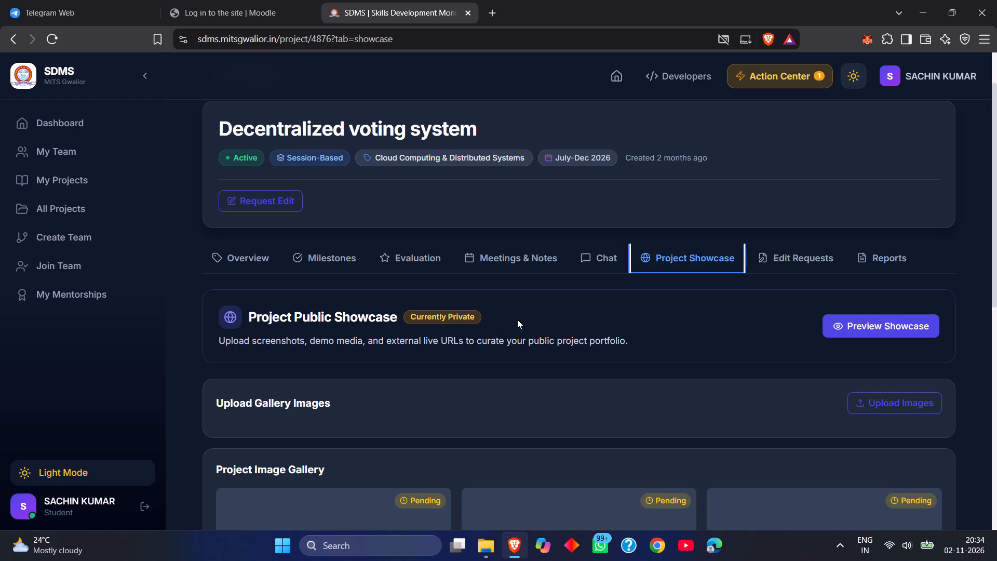
scroll(595, 319, "down", 7)
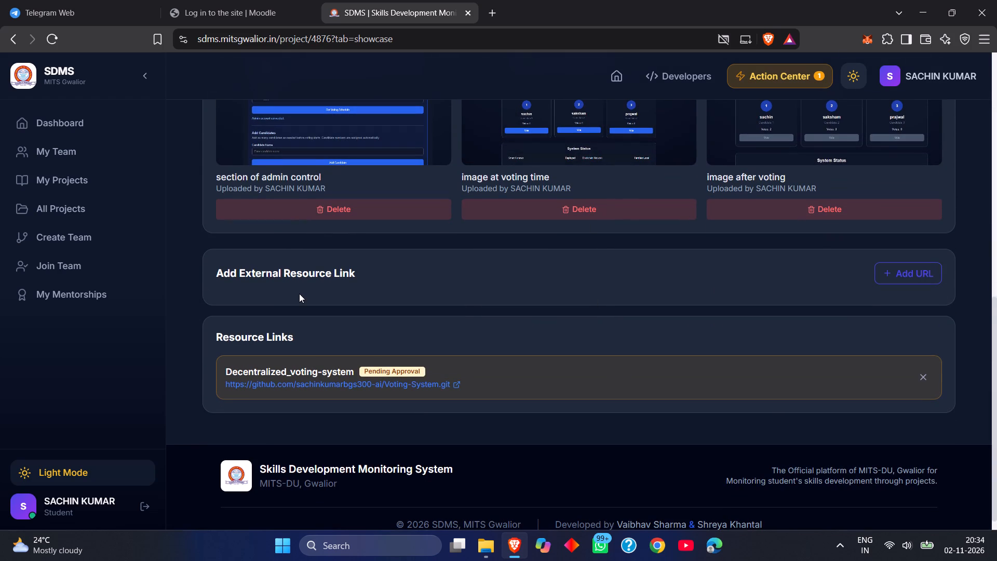
scroll(299, 293, "down", 3)
scroll(299, 293, "up", 4)
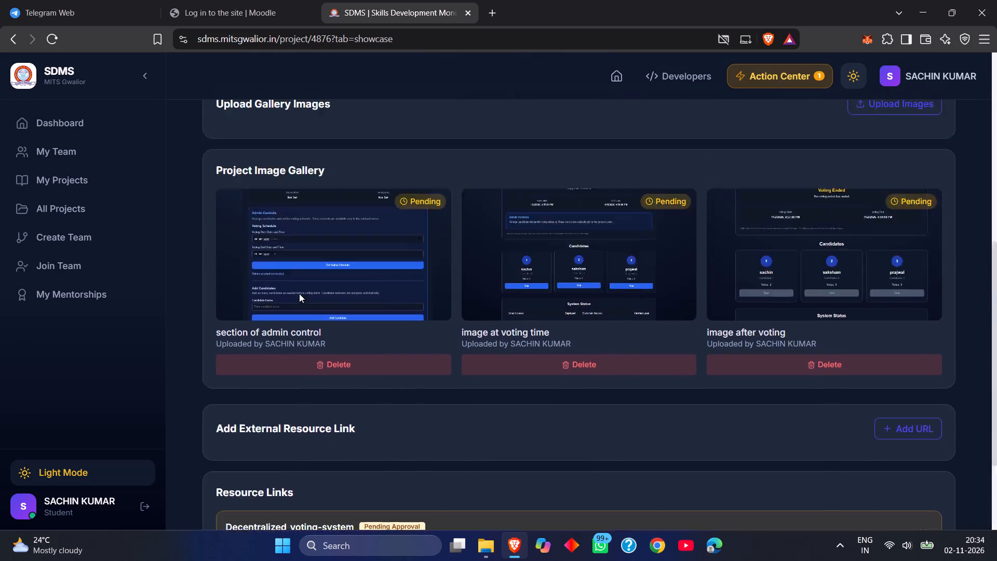
scroll(299, 293, "up", 3)
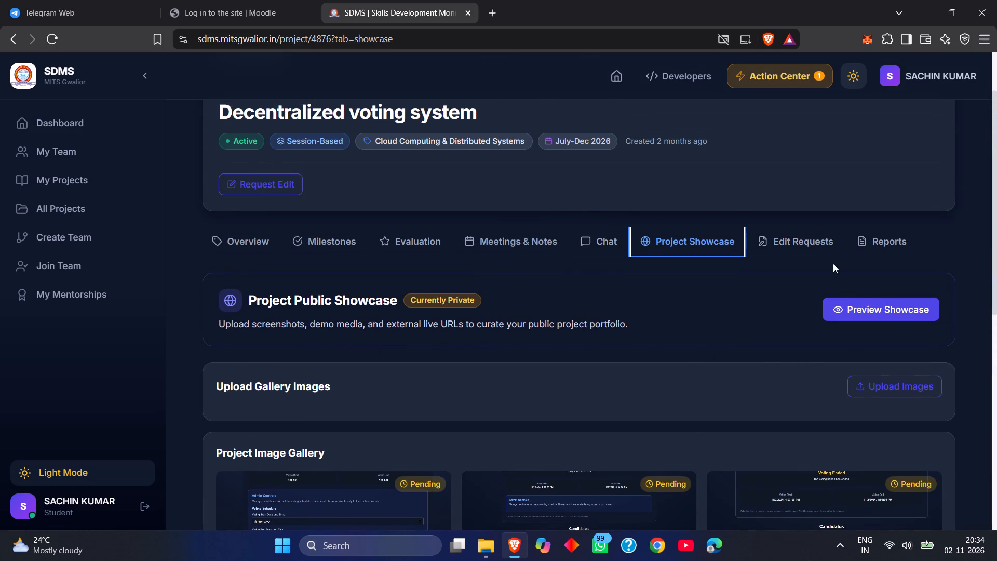
Return to the project's Reports and recheck the image limit note and the faculty review submission requirements.
left_click(896, 241)
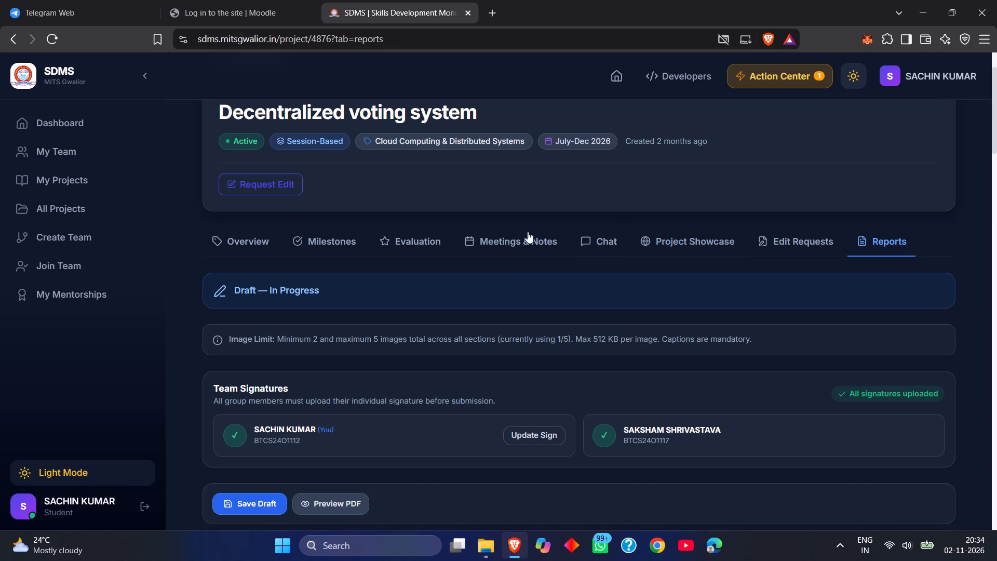
scroll(519, 258, "down", 5)
scroll(519, 258, "up", 4)
scroll(519, 258, "down", 2)
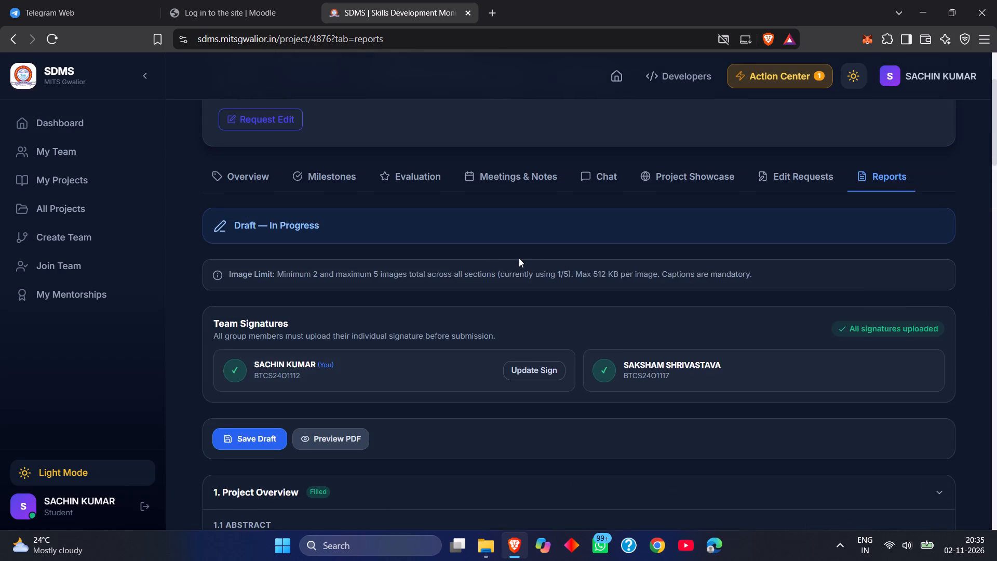
scroll(519, 258, "down", 5)
scroll(519, 258, "down", 20)
scroll(519, 258, "down", 10)
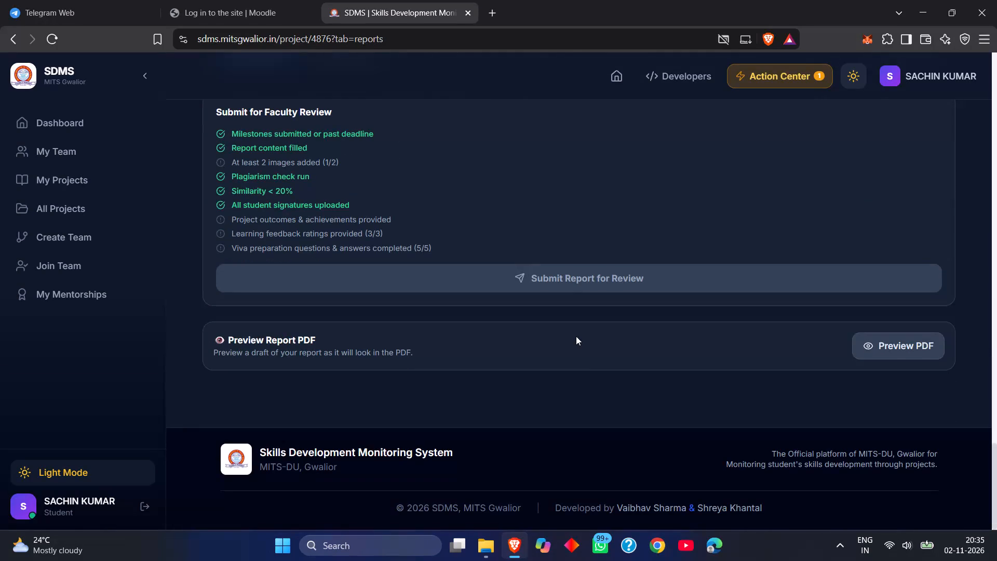
scroll(576, 336, "up", 3)
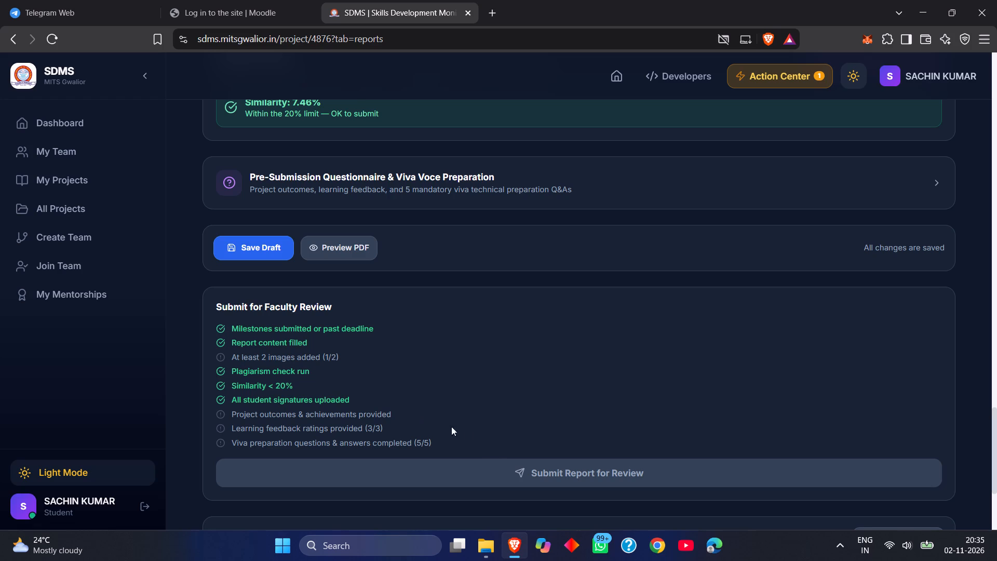
Open the Pre-Submission Questionnaire & Viva Voce Preparation section and deselect the Research Publications outcome.
scroll(512, 383, "up", 2)
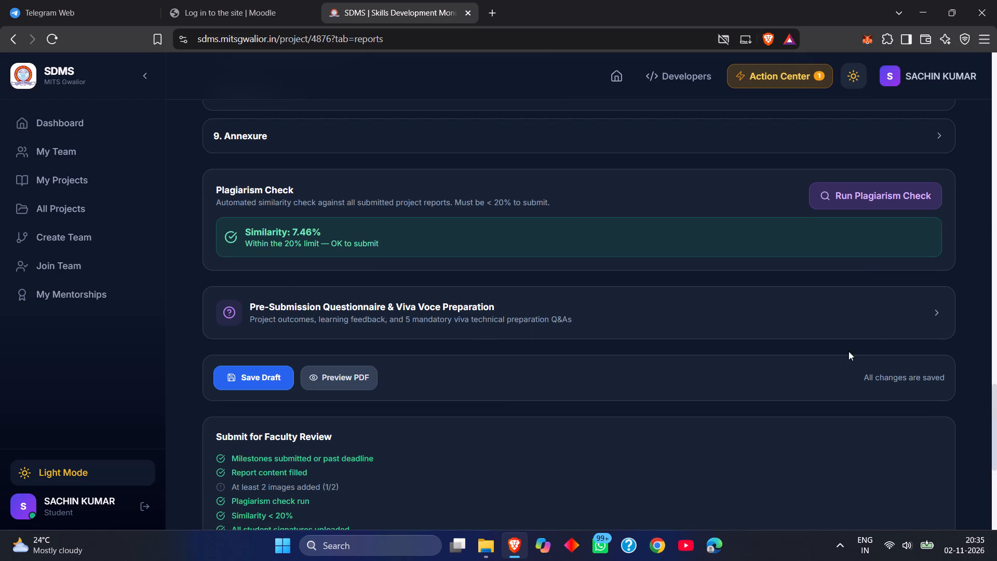
left_click(932, 319)
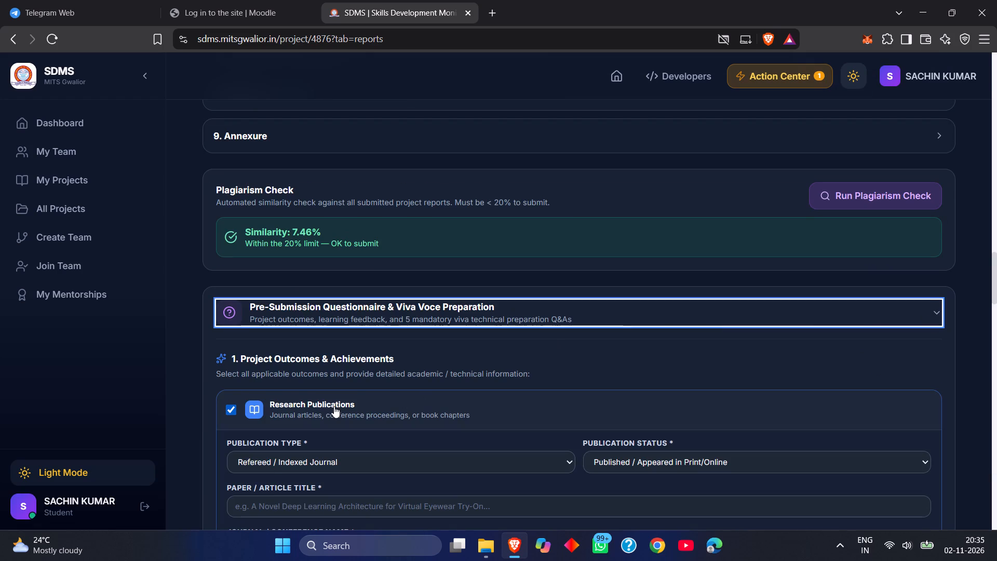
scroll(334, 406, "down", 2)
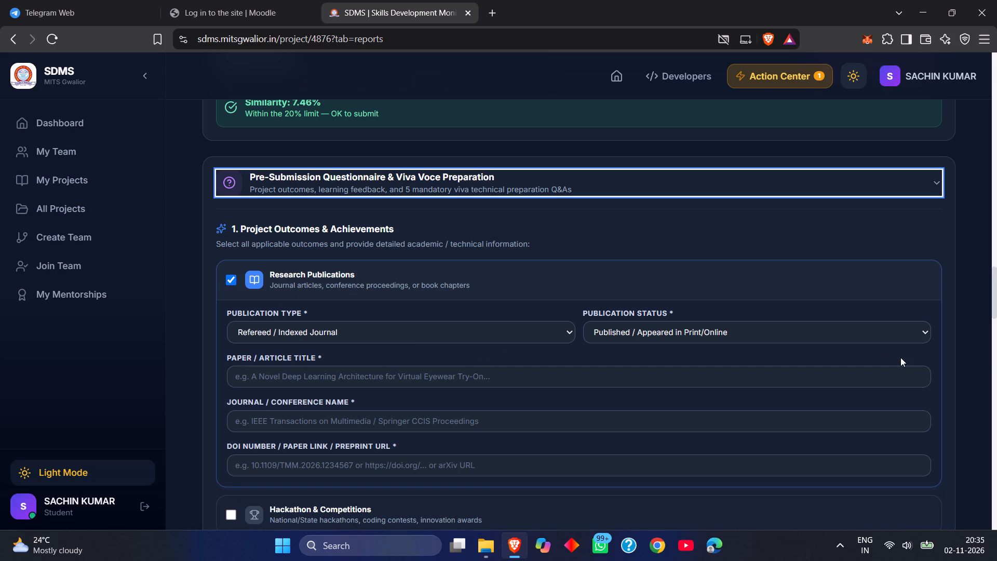
left_click(230, 277)
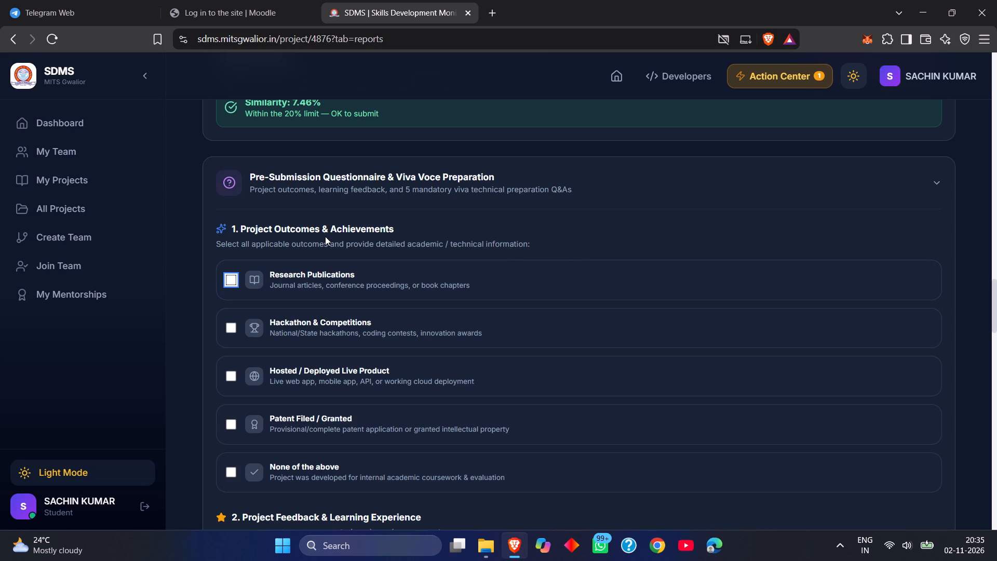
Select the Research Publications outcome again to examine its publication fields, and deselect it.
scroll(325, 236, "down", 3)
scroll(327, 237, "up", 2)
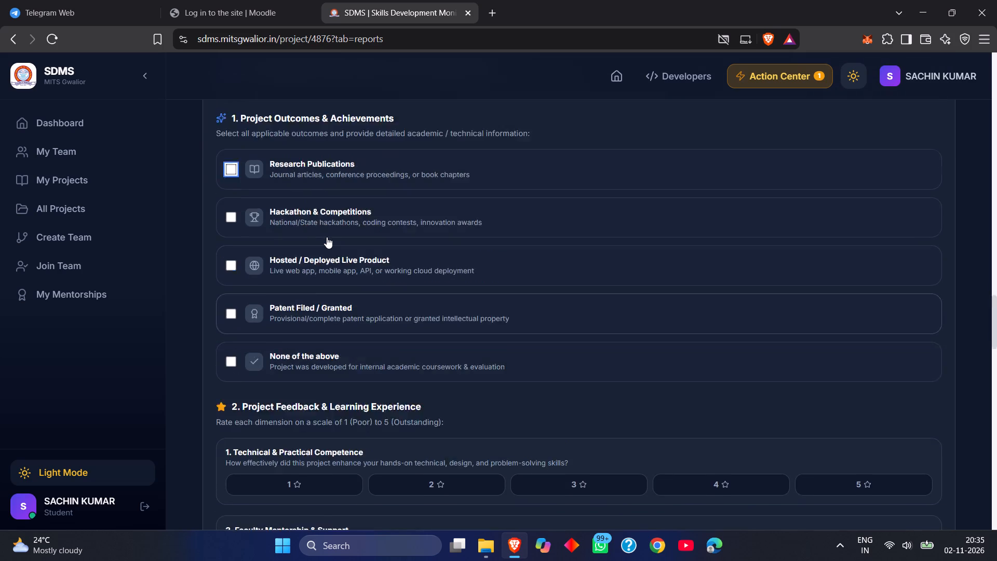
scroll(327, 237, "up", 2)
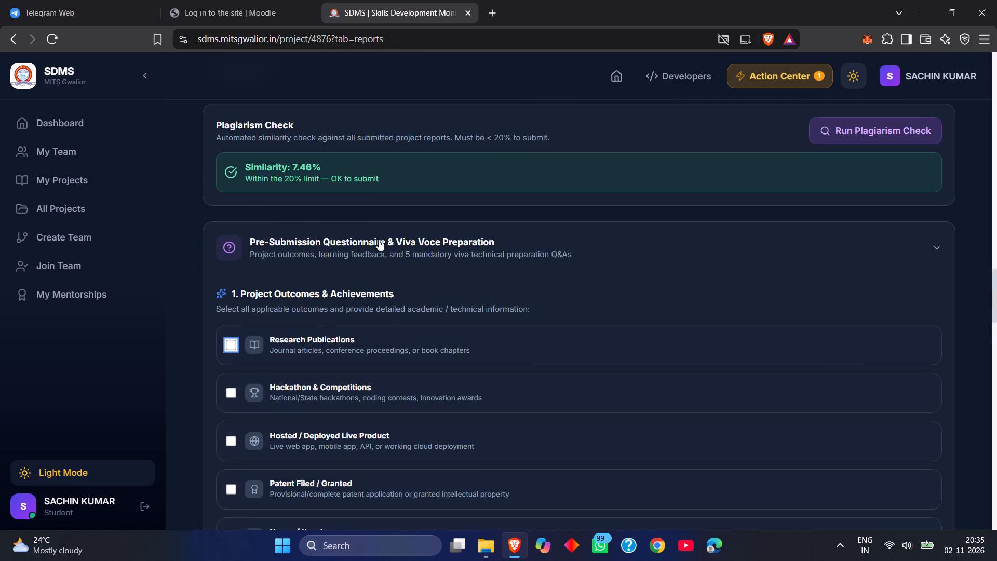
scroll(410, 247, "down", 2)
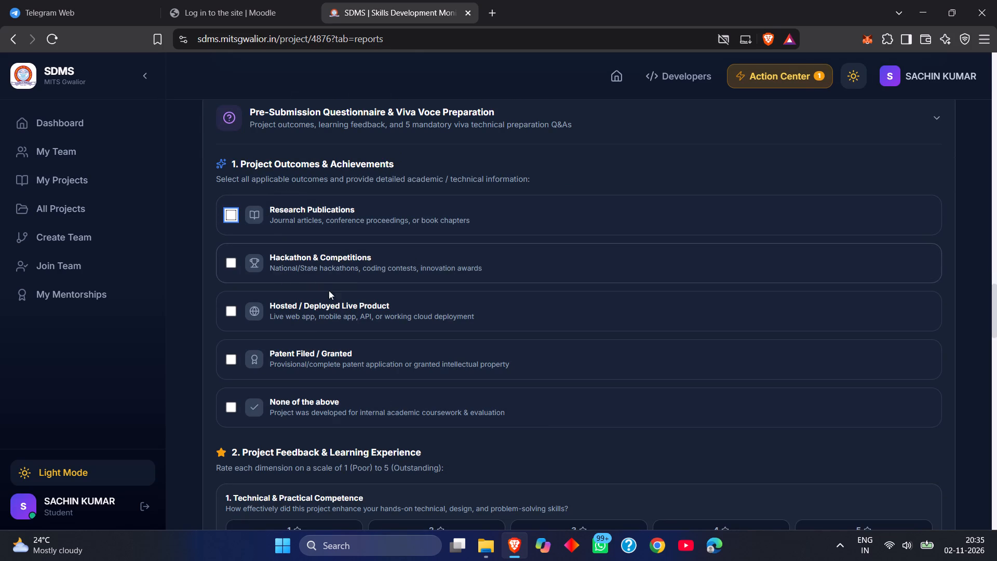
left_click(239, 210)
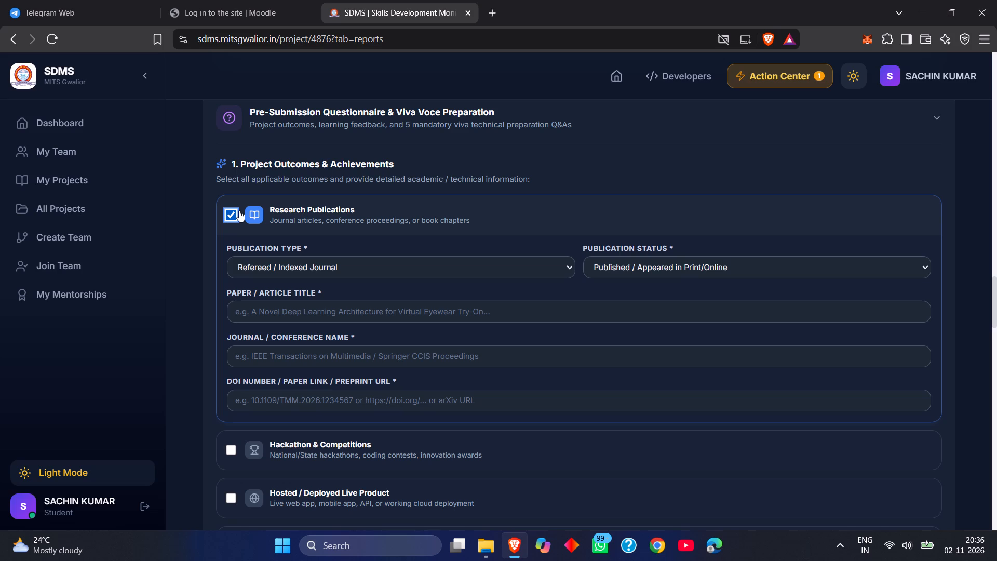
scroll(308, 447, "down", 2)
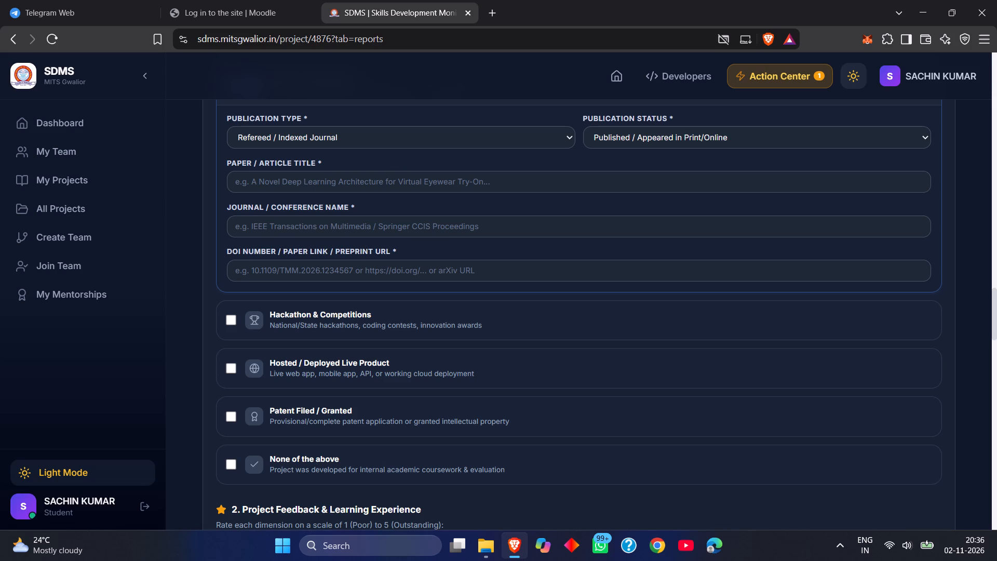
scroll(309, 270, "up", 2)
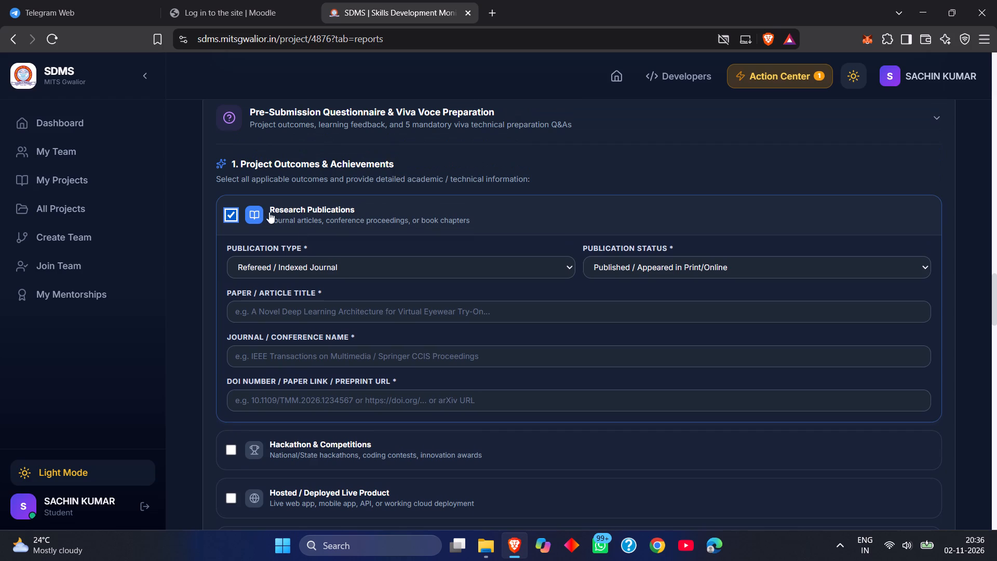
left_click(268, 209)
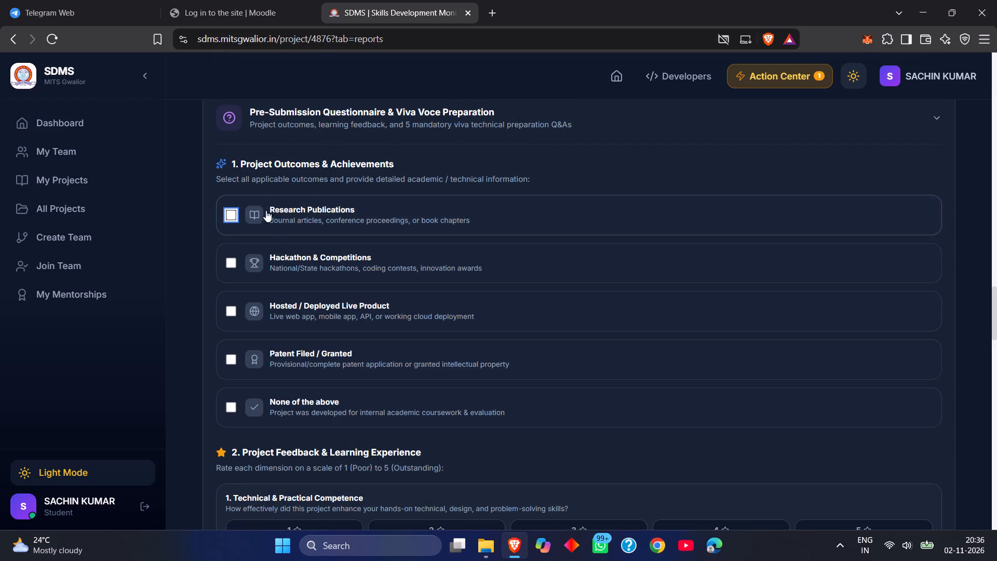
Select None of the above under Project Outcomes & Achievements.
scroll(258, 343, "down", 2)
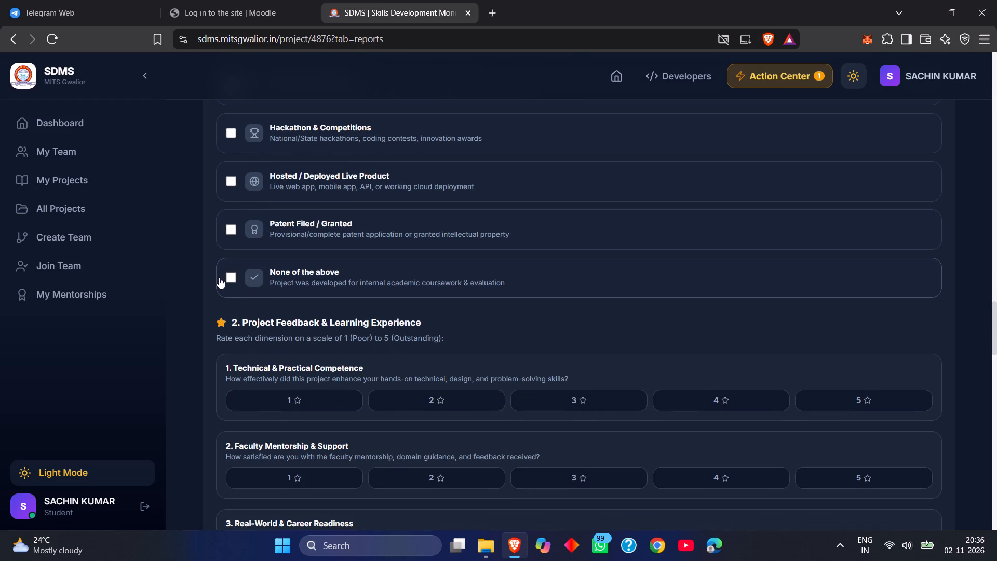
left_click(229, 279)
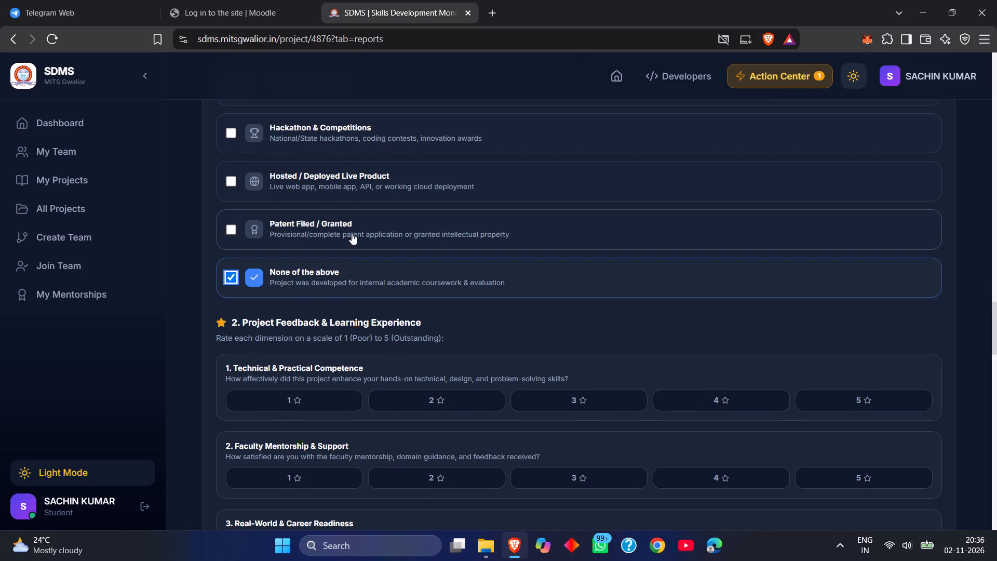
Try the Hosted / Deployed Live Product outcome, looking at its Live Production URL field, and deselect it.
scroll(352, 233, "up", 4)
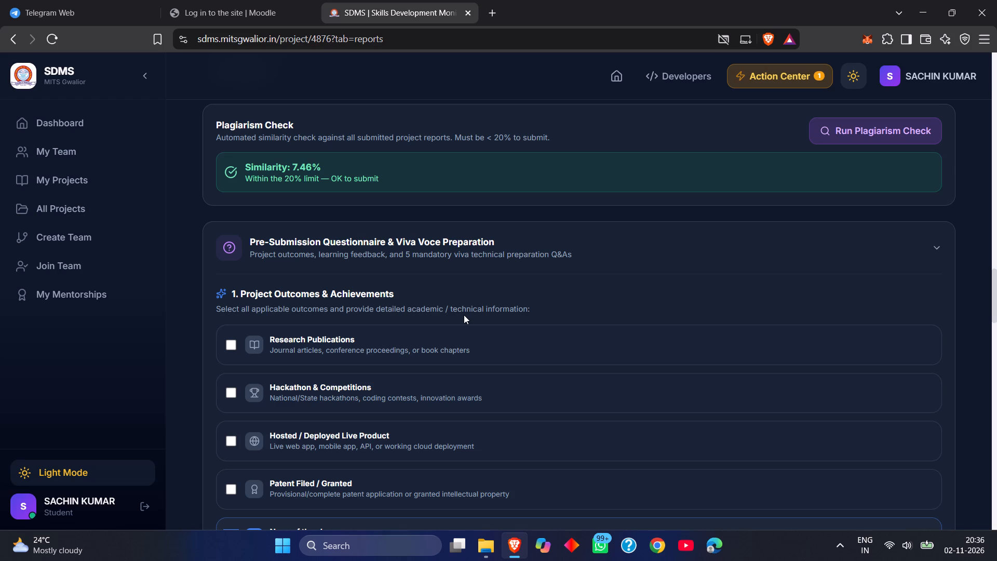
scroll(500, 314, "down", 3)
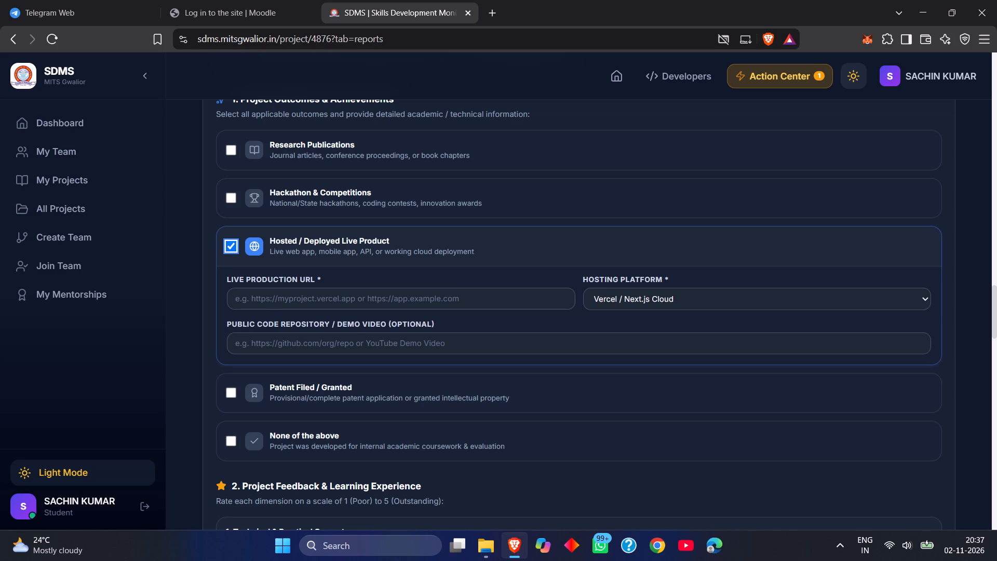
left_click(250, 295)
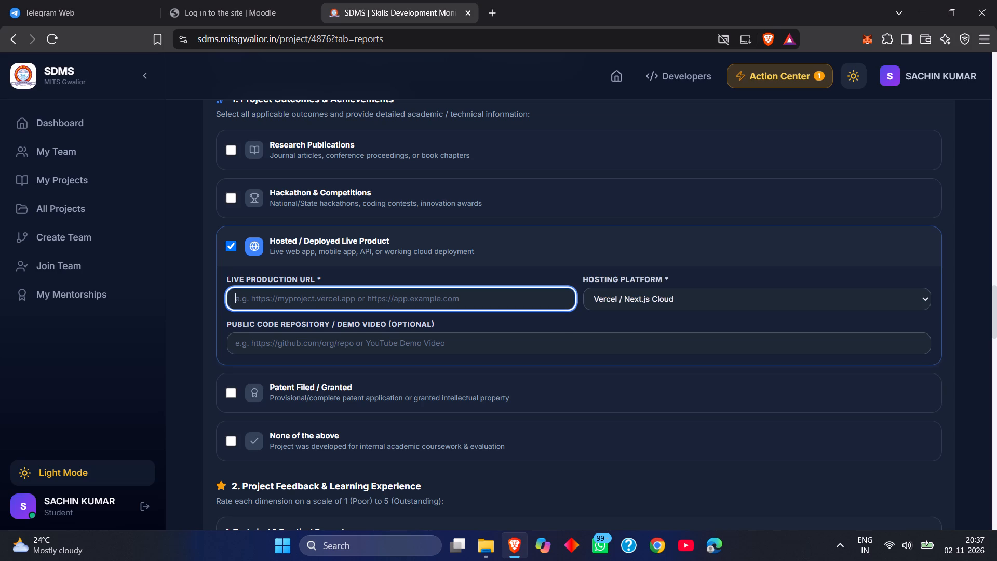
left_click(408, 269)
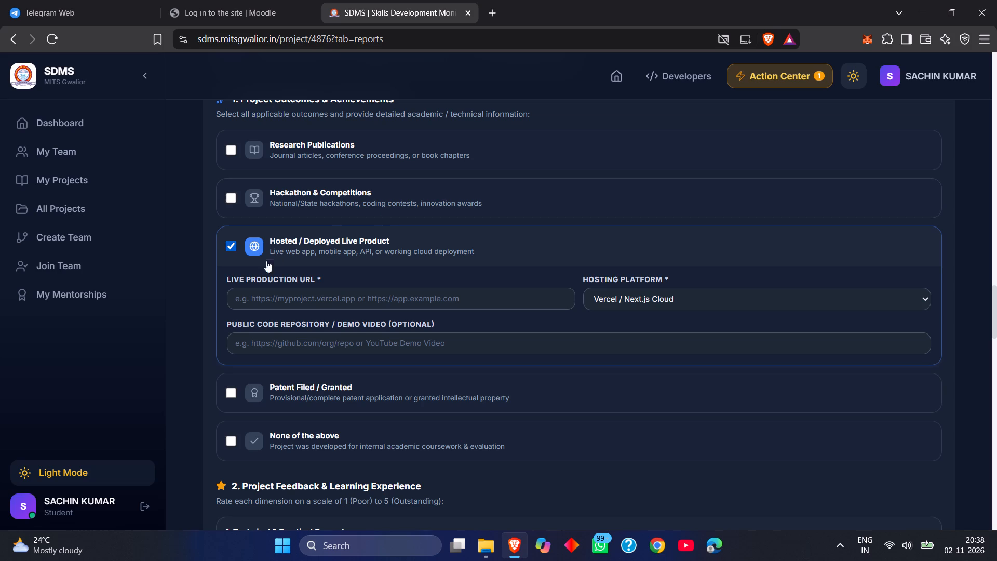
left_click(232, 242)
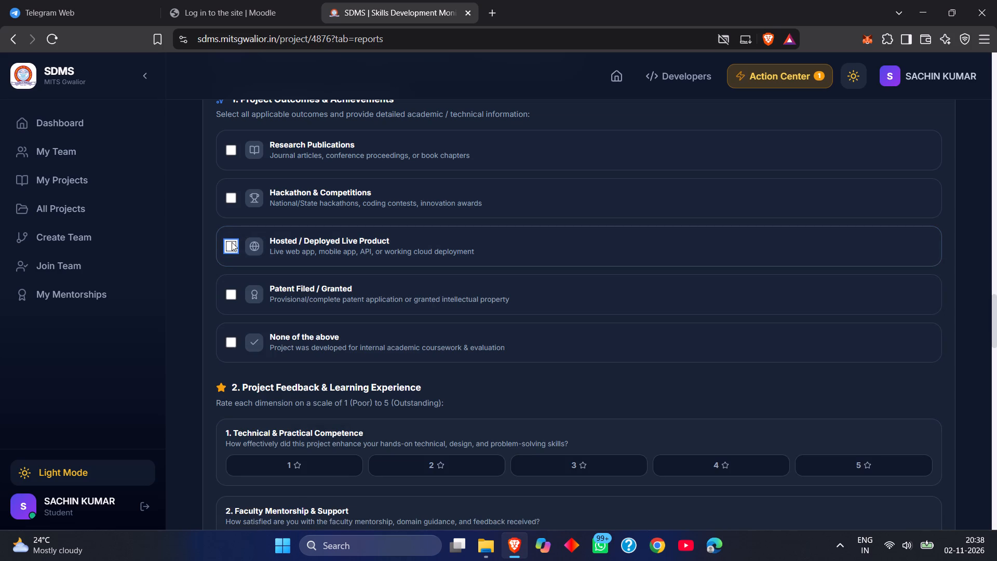
Select None of the above as the only project outcome and review the outcomes list.
left_click(233, 343)
scroll(319, 222, "up", 2)
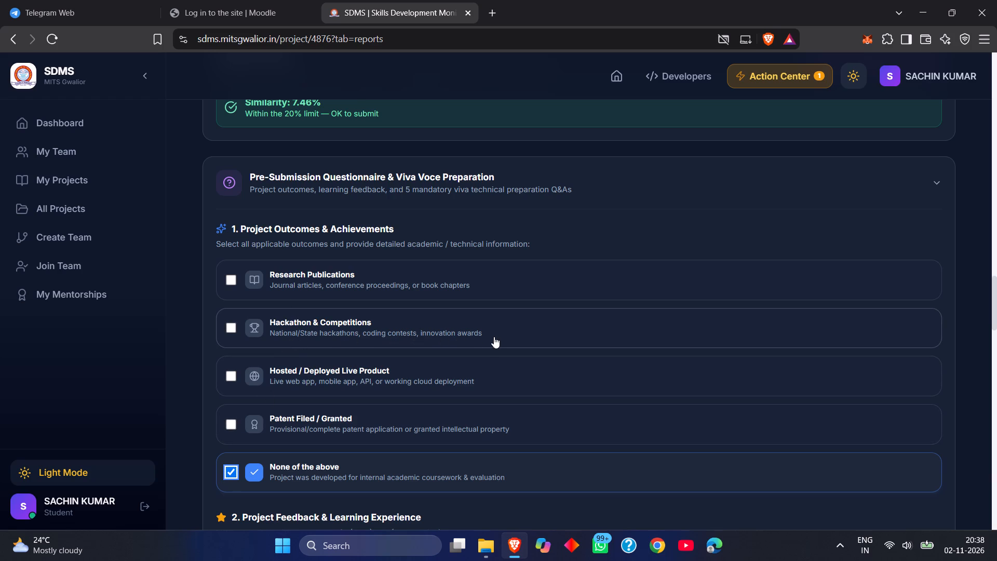
scroll(494, 337, "down", 3)
scroll(494, 337, "up", 1)
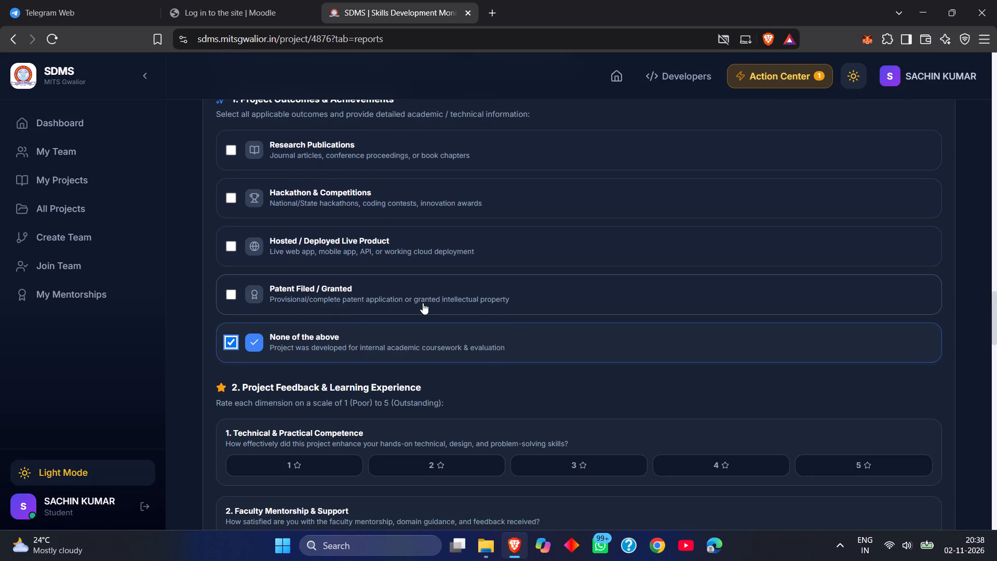
Rate Technical & Practical Competence 5 stars in the Project Feedback & Learning Experience section.
scroll(496, 305, "down", 3)
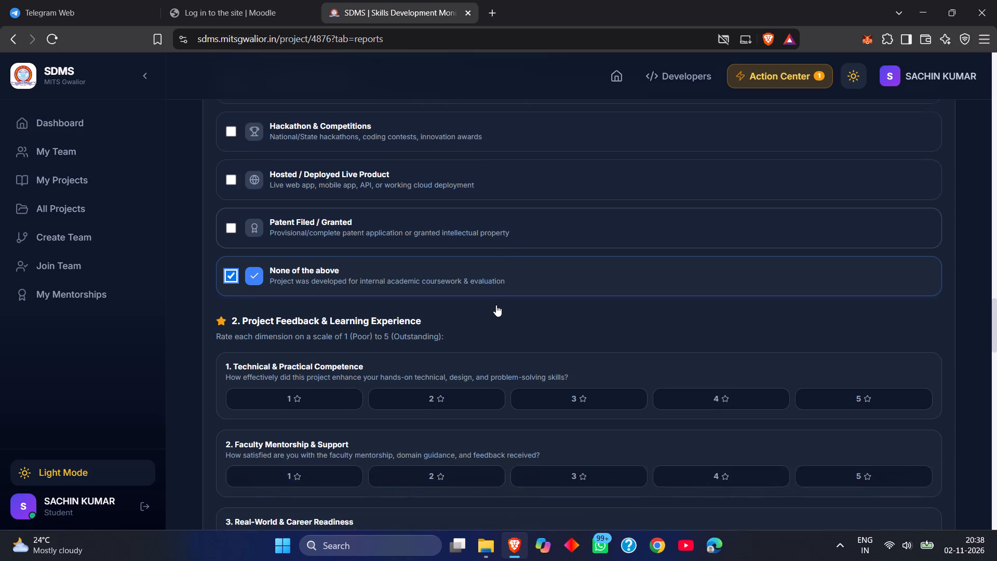
scroll(496, 305, "down", 5)
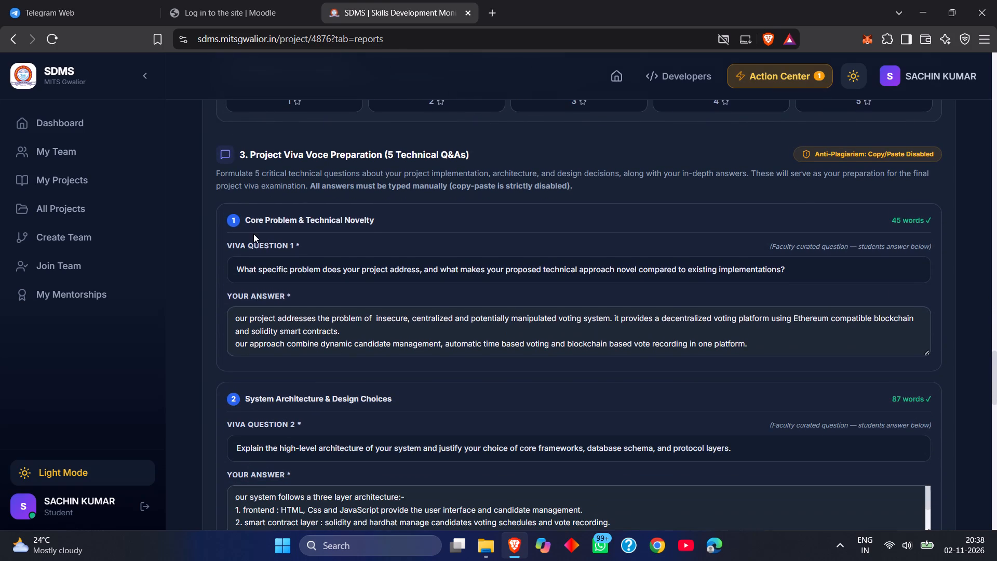
scroll(413, 264, "up", 3)
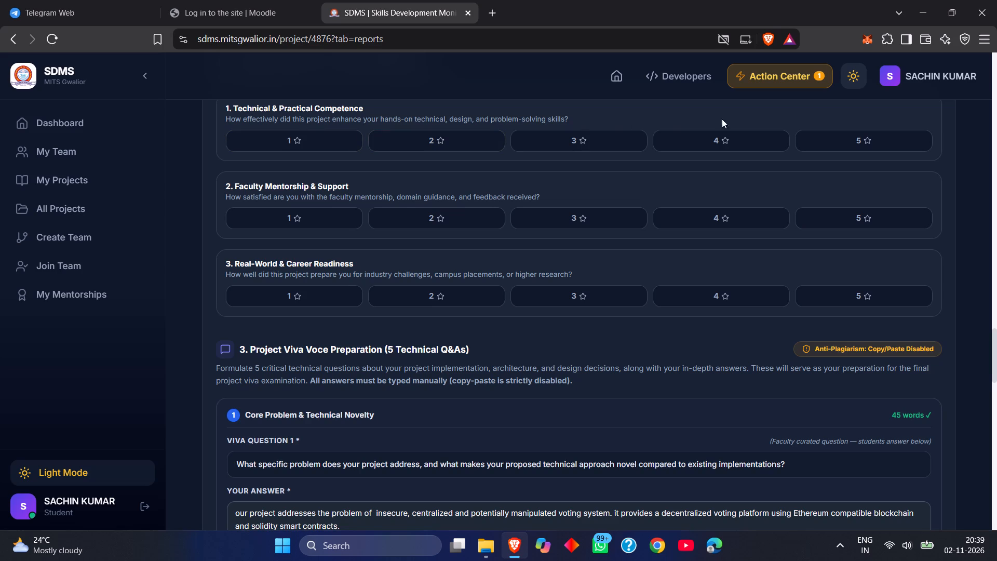
left_click(860, 145)
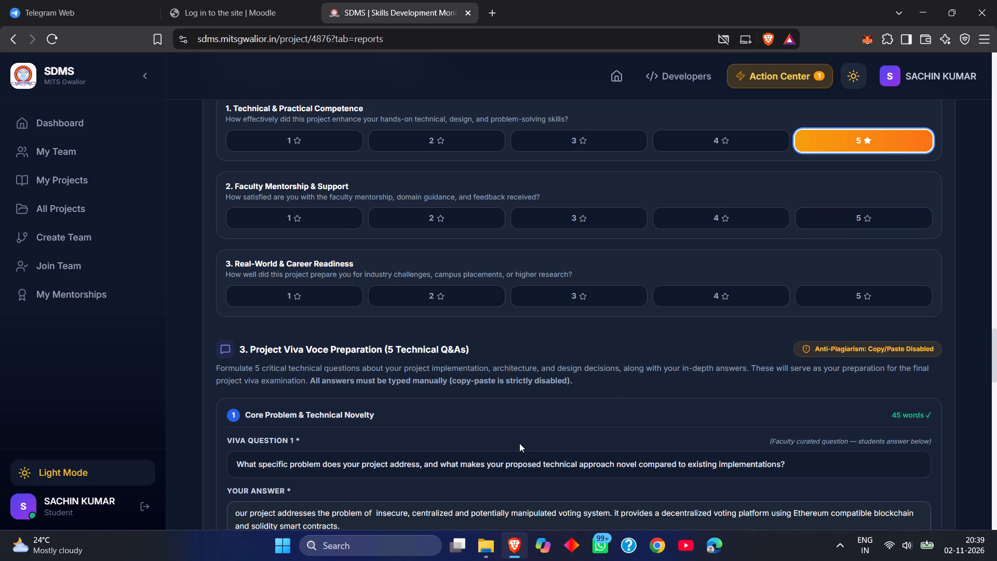
Glance over the viva questions, and rate Real-World & Career Readiness and Faculty Mentorship & Support 5 stars each.
scroll(519, 443, "down", 8)
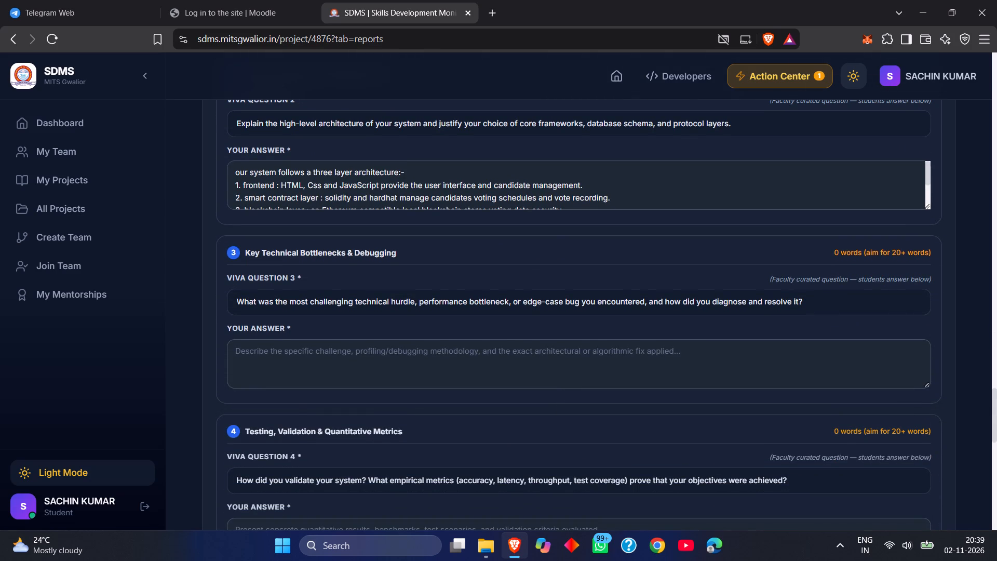
scroll(654, 255, "up", 7)
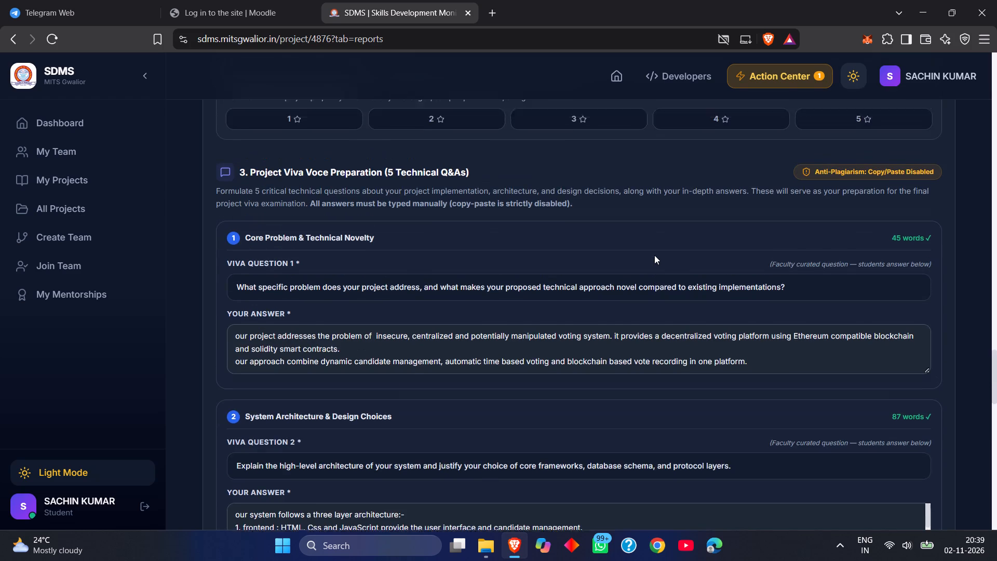
scroll(654, 255, "up", 1)
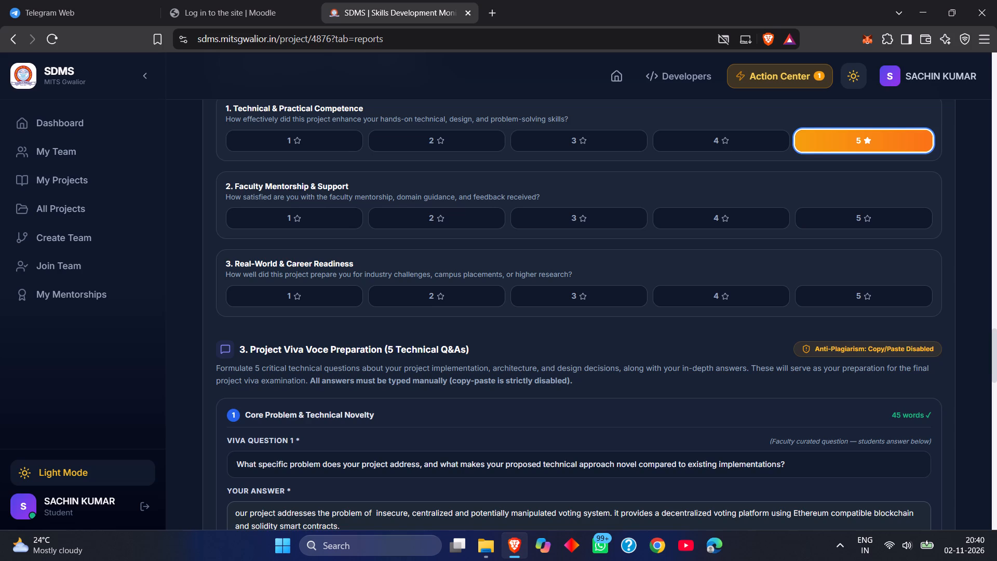
left_click(829, 291)
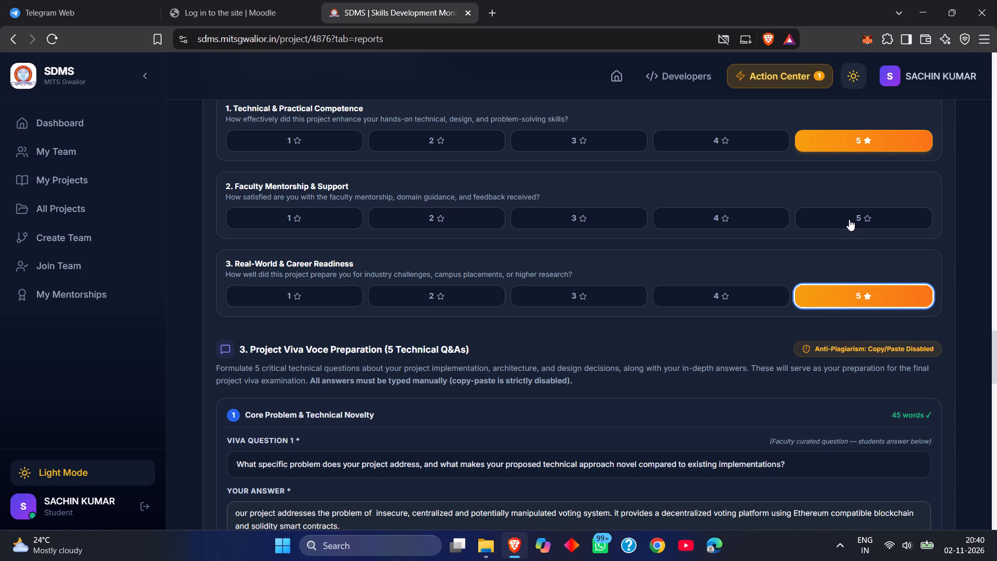
left_click(848, 218)
left_click(848, 218)
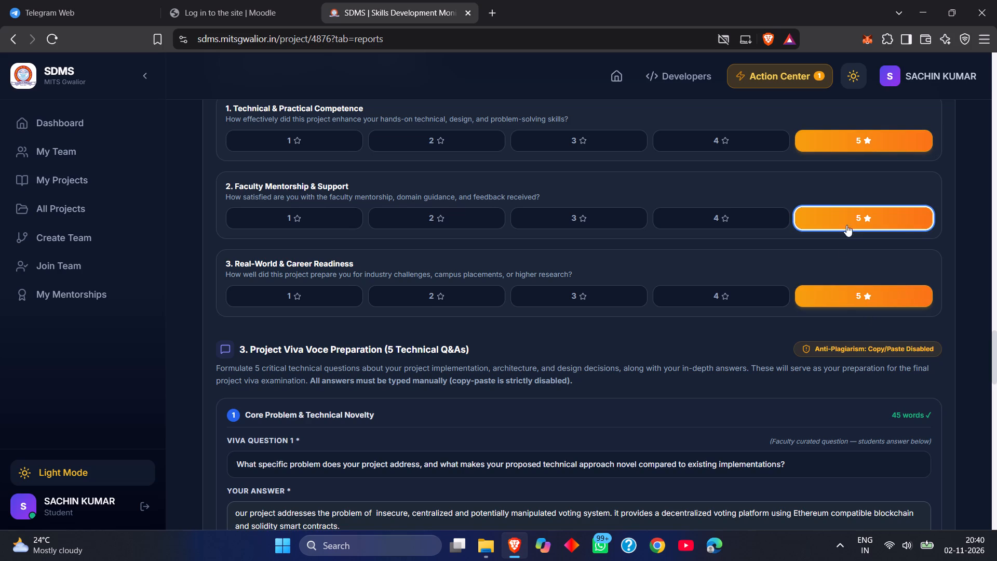
double_click(842, 297)
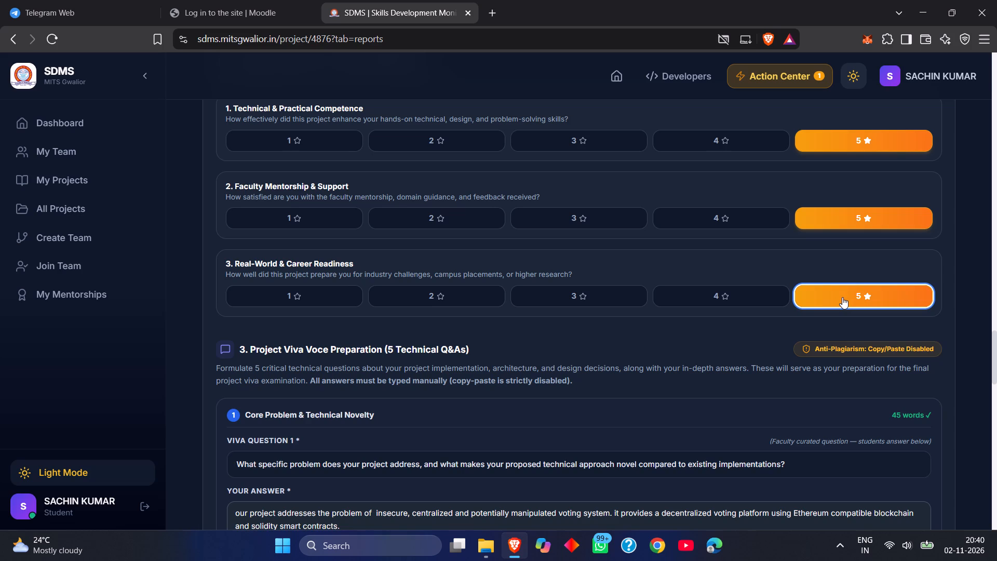
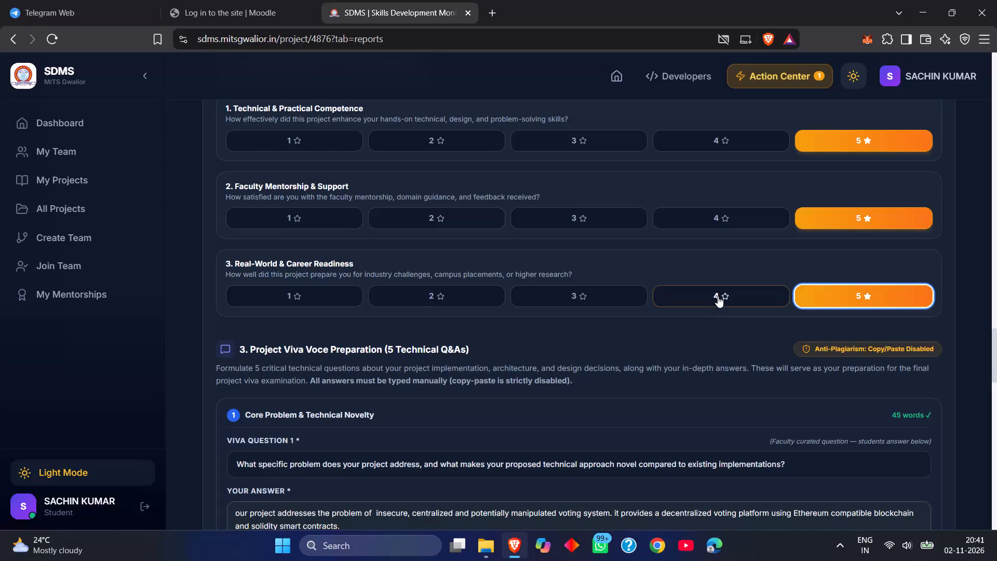
Read through the viva questions and the hint text in the answer fields of questions 3 and 4.
scroll(718, 296, "down", 4)
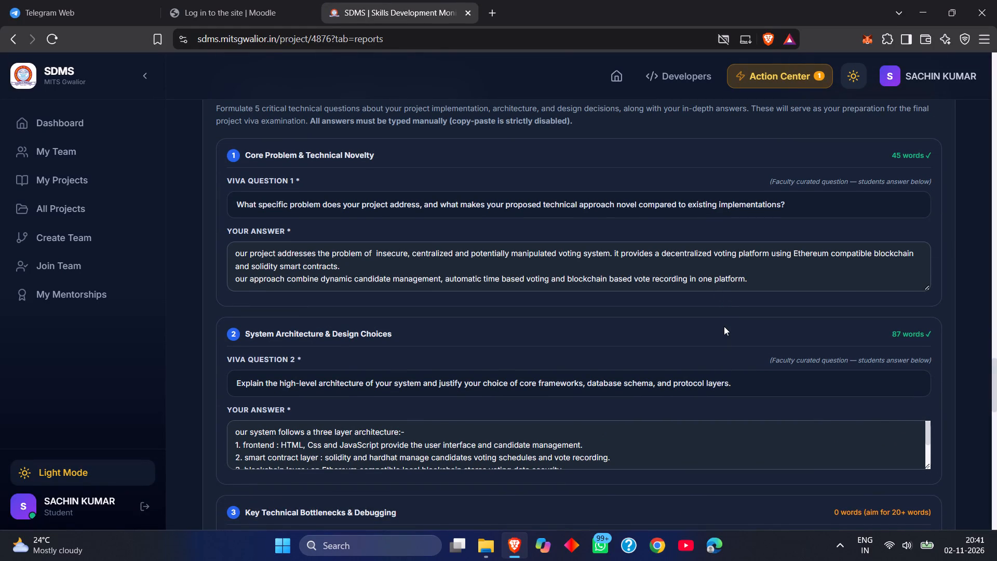
scroll(724, 326, "up", 6)
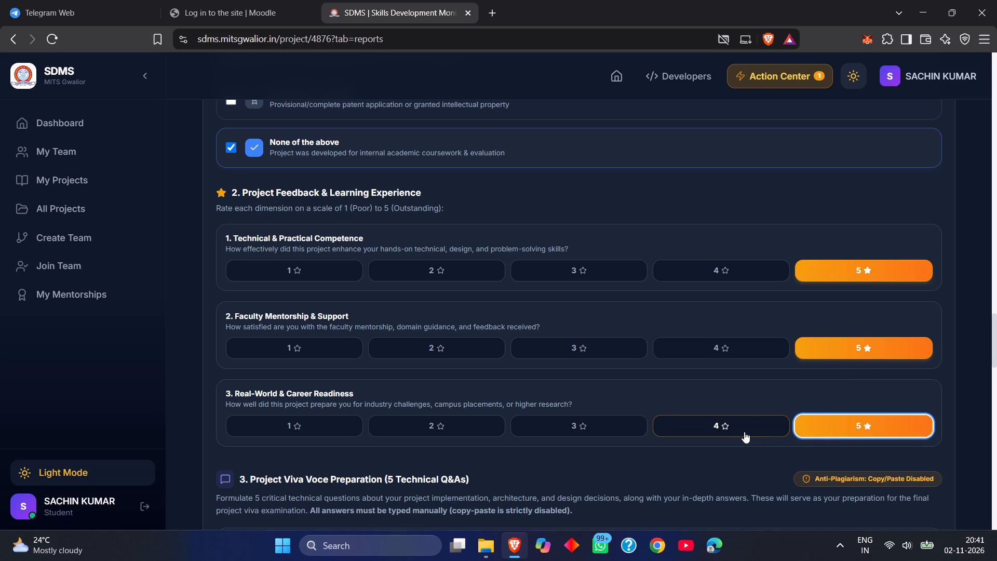
scroll(757, 375, "down", 5)
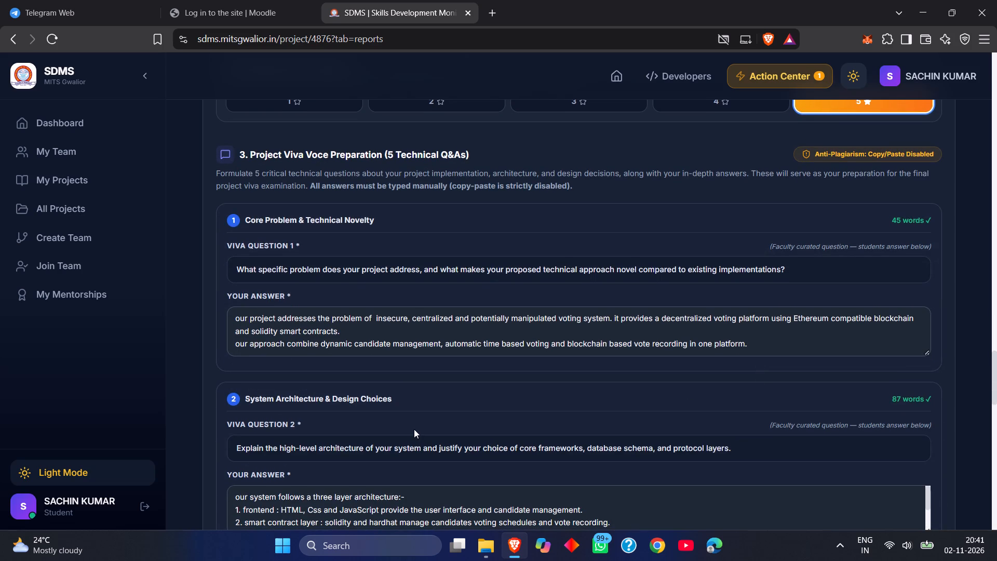
scroll(416, 429, "down", 7)
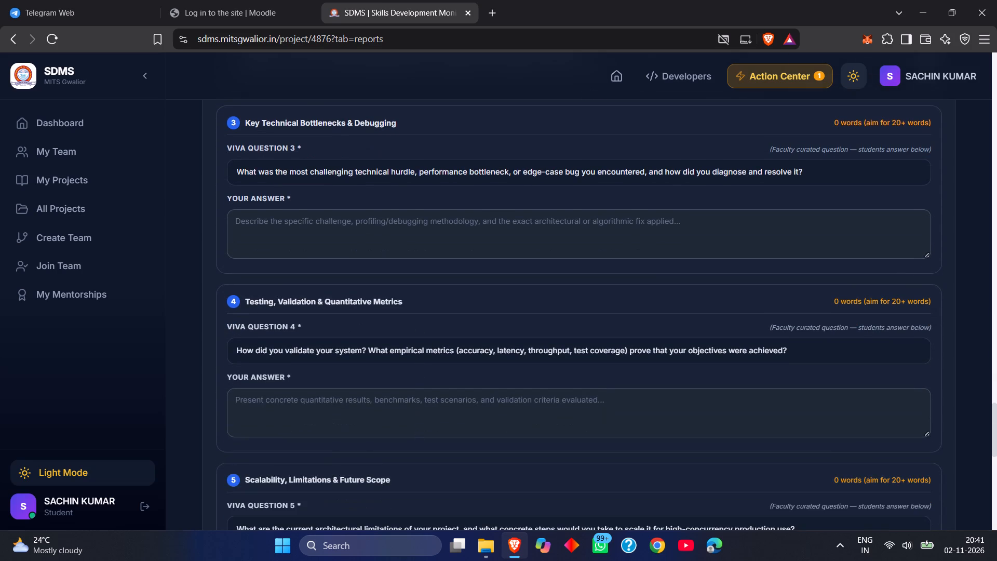
left_click(359, 402)
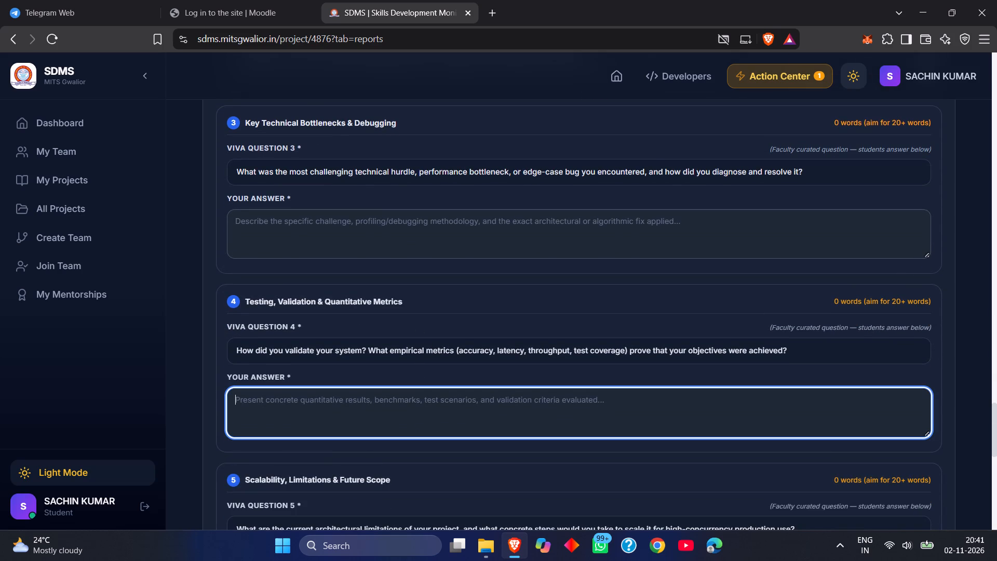
left_click_drag(613, 408, 461, 411)
left_click_drag(461, 411, 237, 412)
left_click_drag(236, 407, 623, 405)
left_click_drag(623, 405, 631, 405)
left_click(683, 222)
left_click(683, 222)
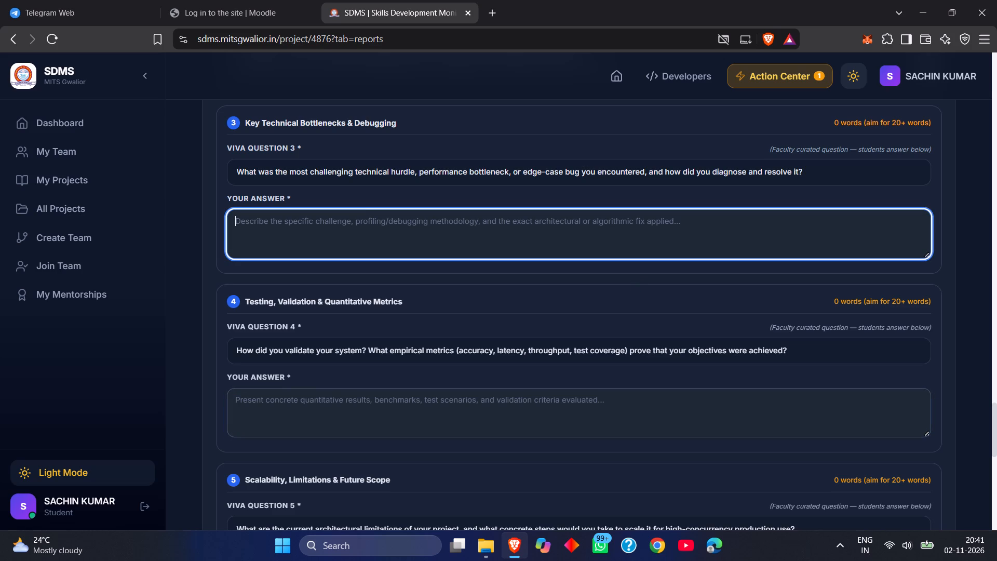
left_click_drag(640, 222, 242, 222)
Examine the Submit for Faculty Review checklist, and compare it with the image limit and team signatures at the start of the report.
scroll(398, 282, "down", 4)
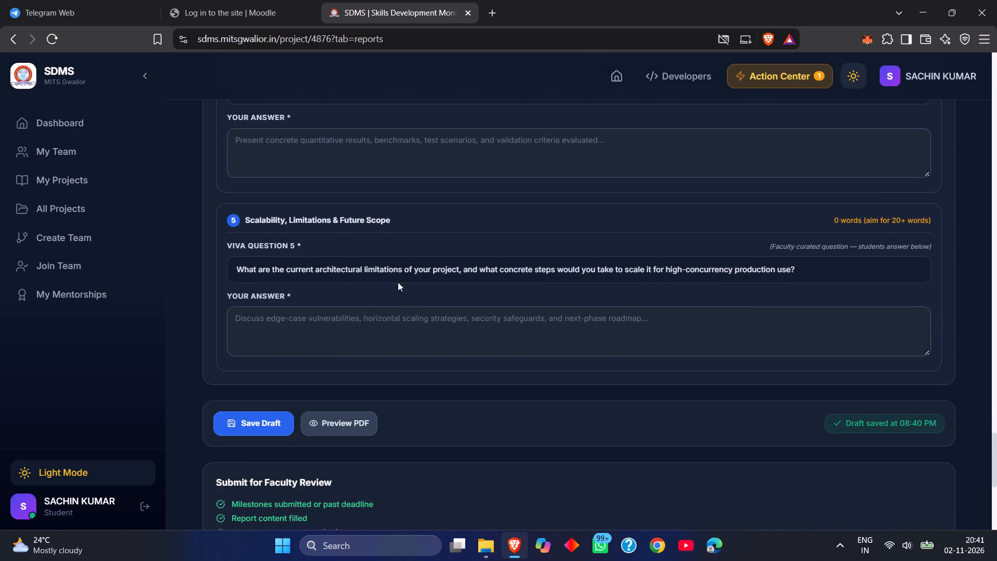
scroll(398, 282, "down", 5)
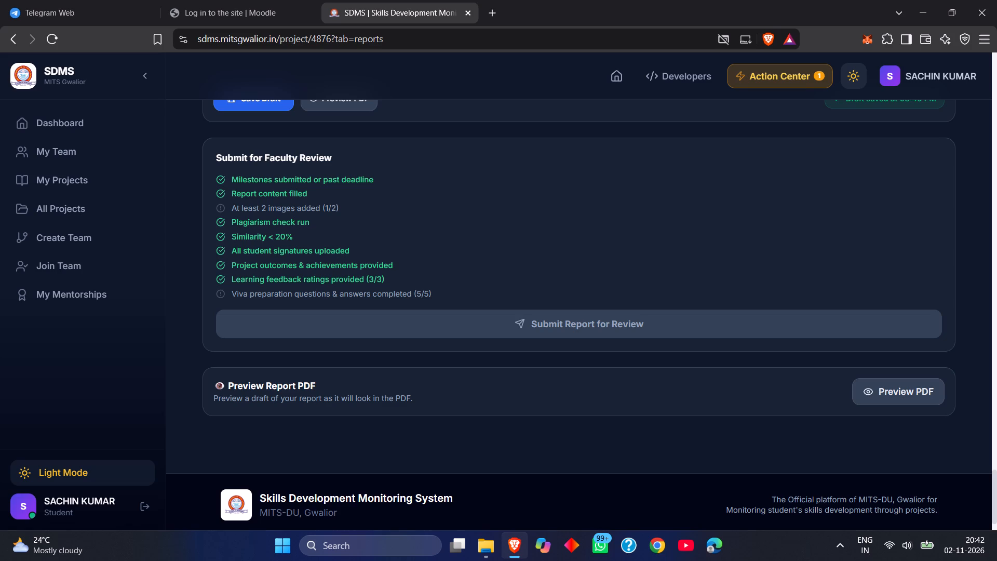
scroll(410, 225, "up", 18)
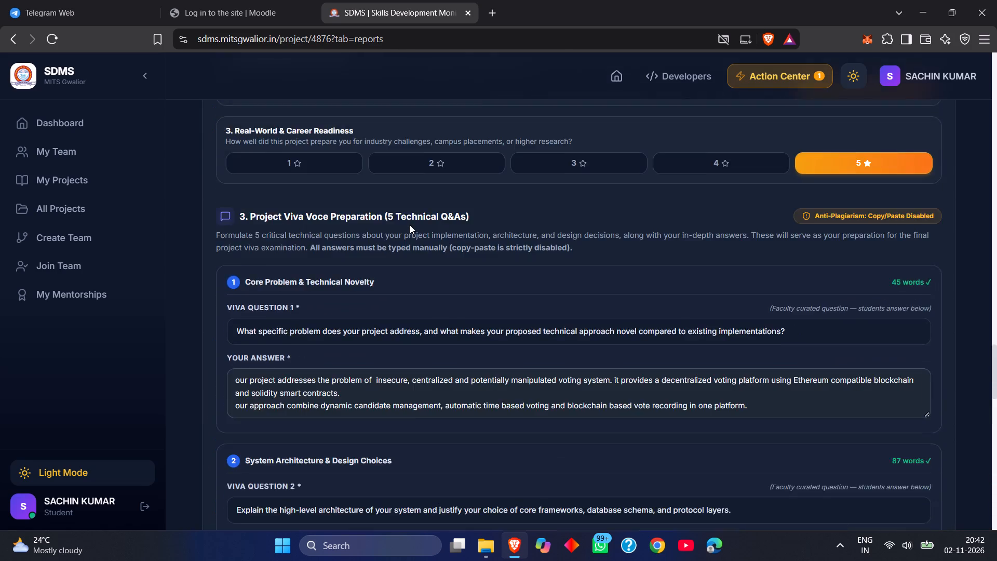
scroll(410, 225, "up", 20)
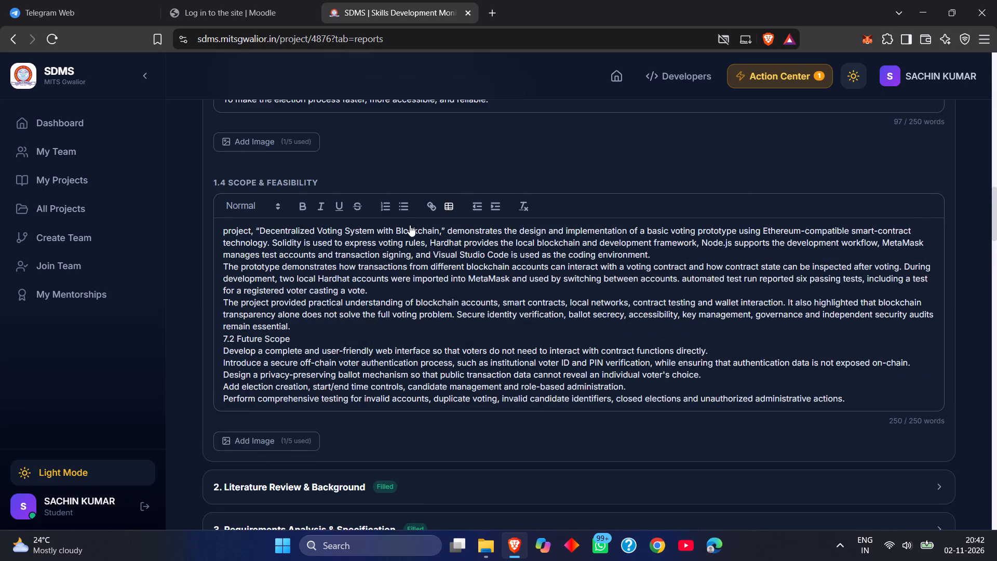
scroll(410, 225, "up", 14)
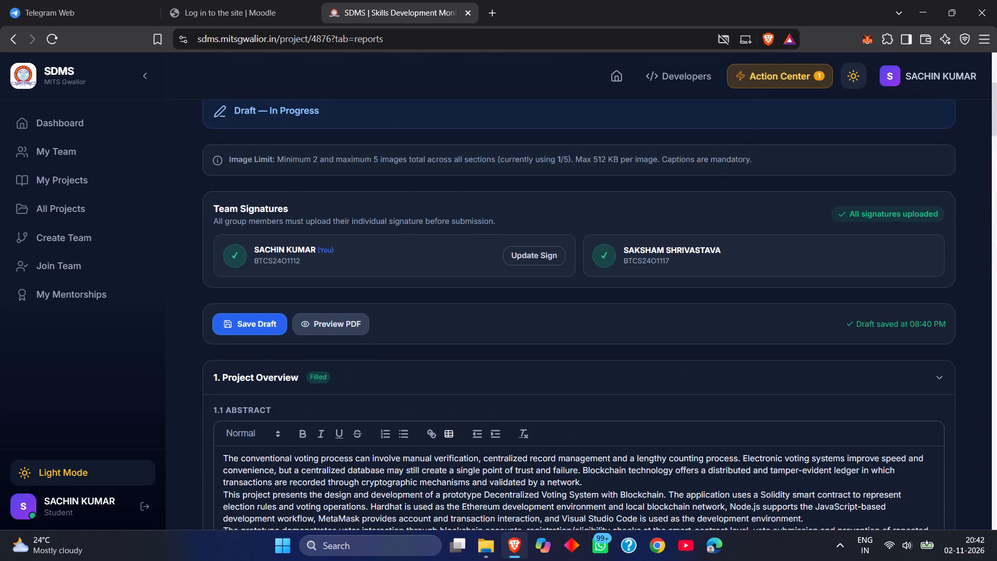
scroll(410, 225, "up", 7)
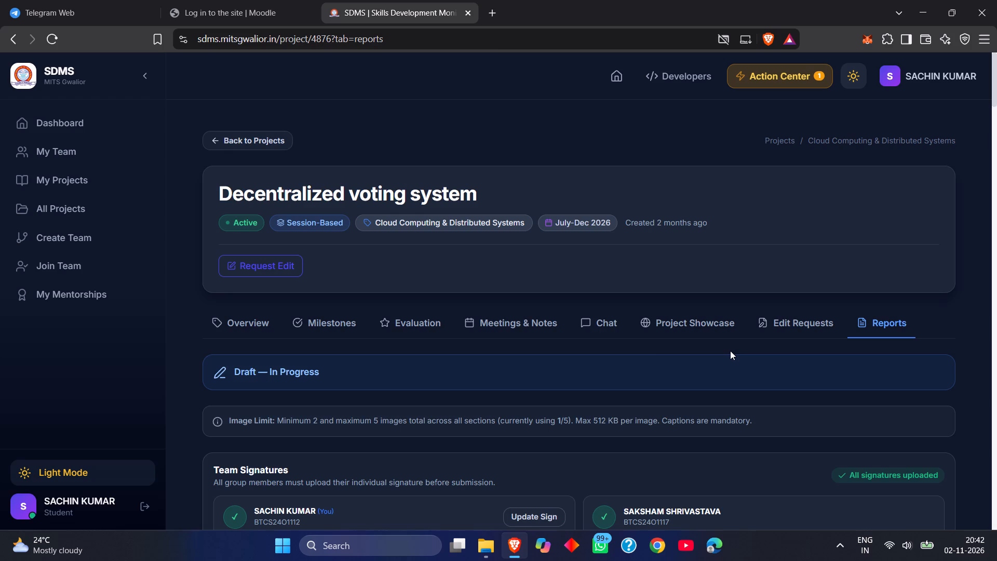
Go over the report sections and viva answers again down to the Submit for Faculty Review checklist.
scroll(650, 356, "down", 14)
scroll(650, 356, "down", 7)
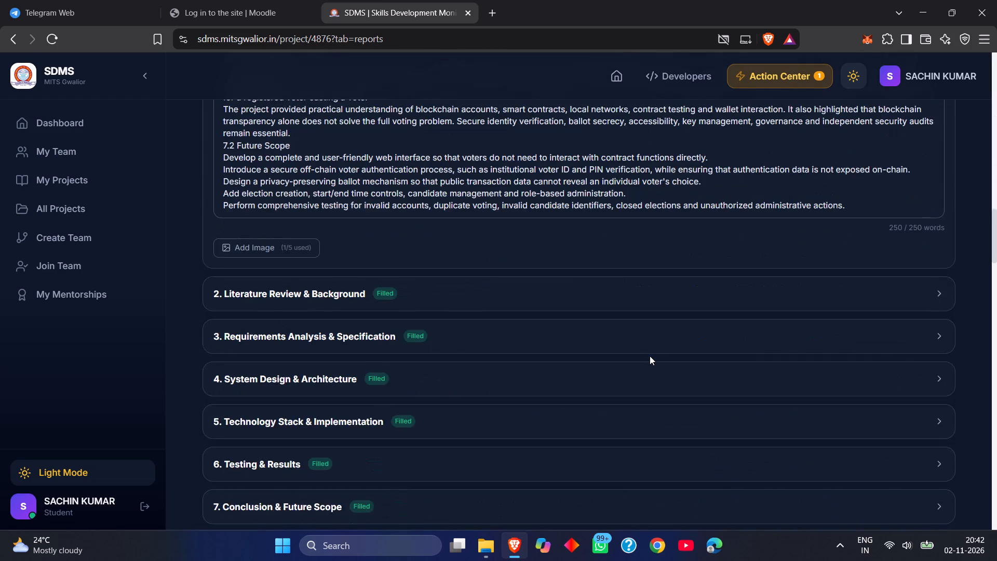
scroll(650, 356, "down", 15)
scroll(650, 356, "down", 7)
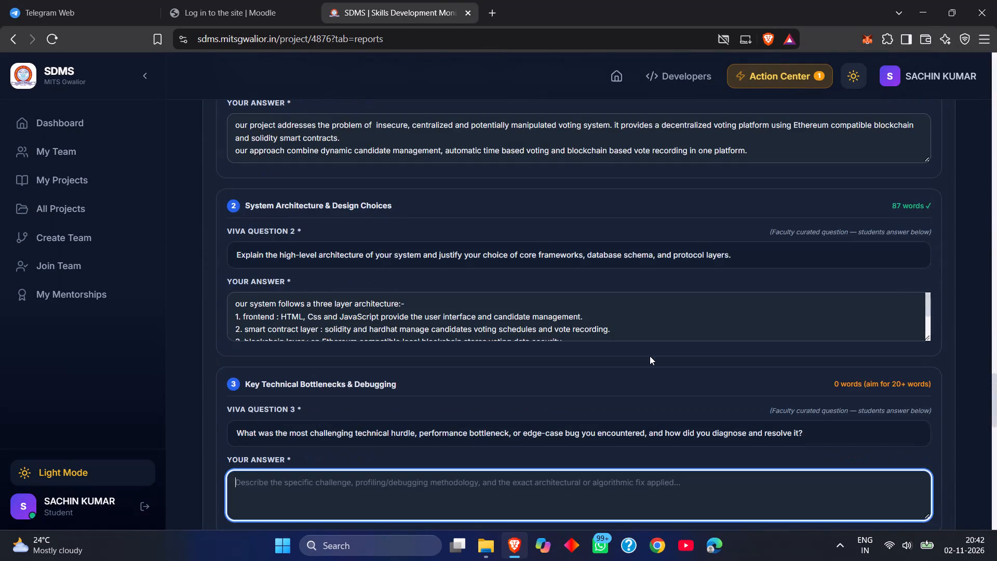
scroll(650, 356, "down", 8)
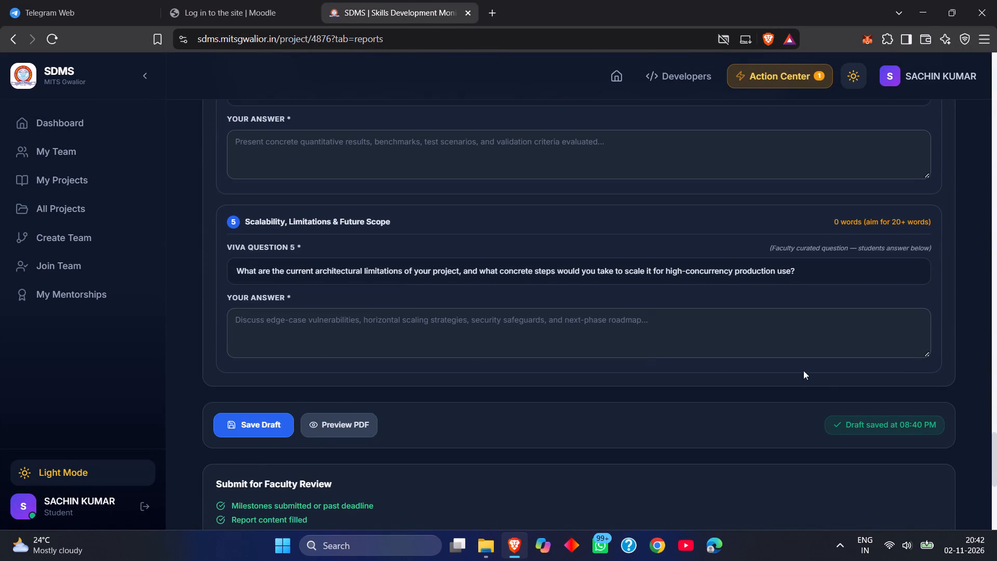
scroll(707, 392, "down", 7)
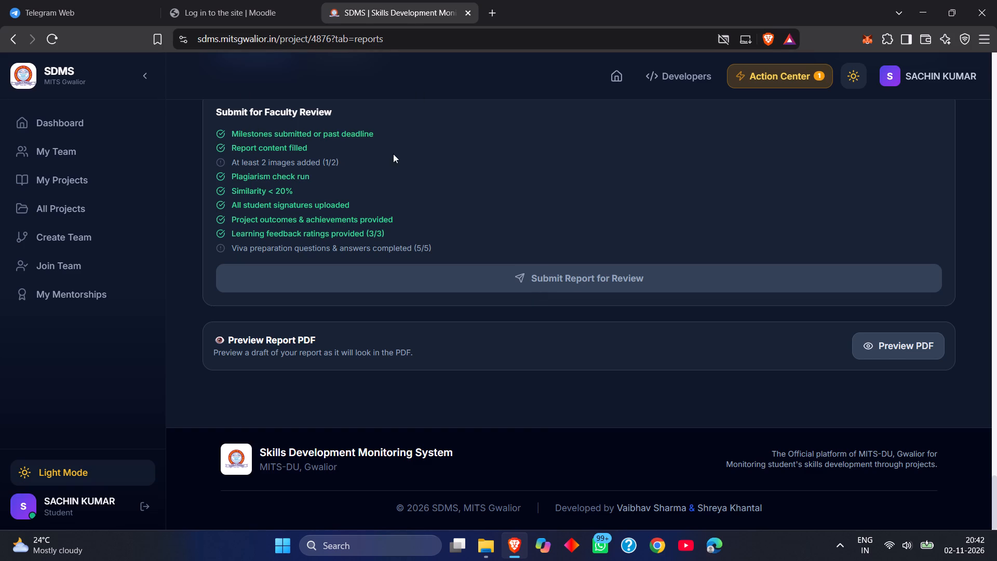
Recheck the project outcomes, feedback ratings and viva answers against the Submit for Faculty Review checklist.
scroll(428, 158, "up", 2)
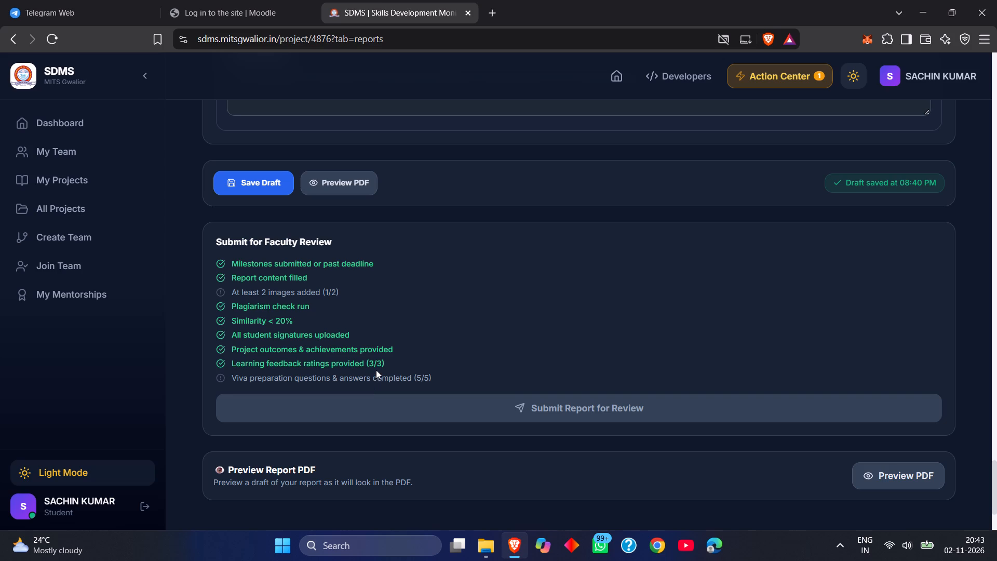
scroll(407, 363, "up", 9)
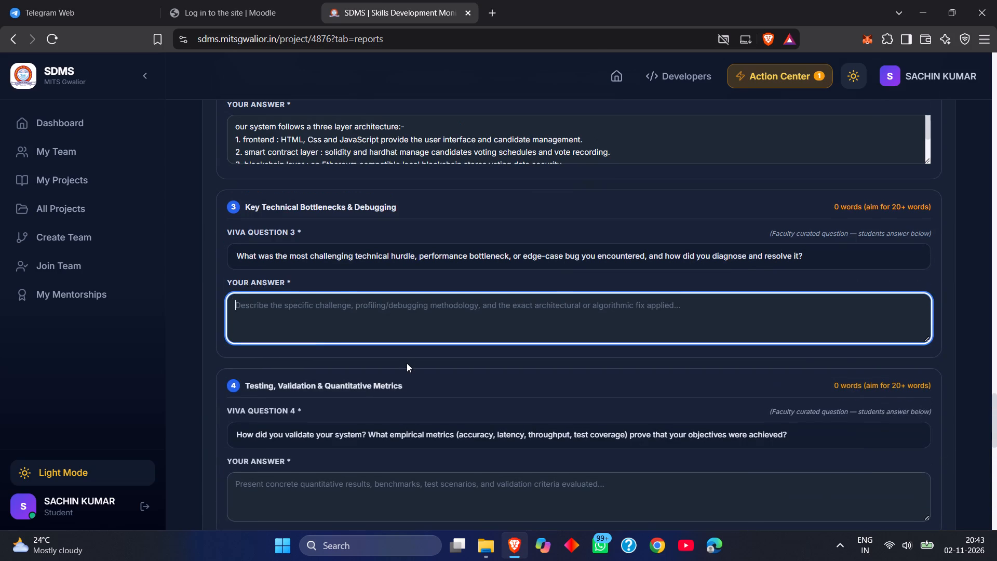
scroll(407, 363, "up", 8)
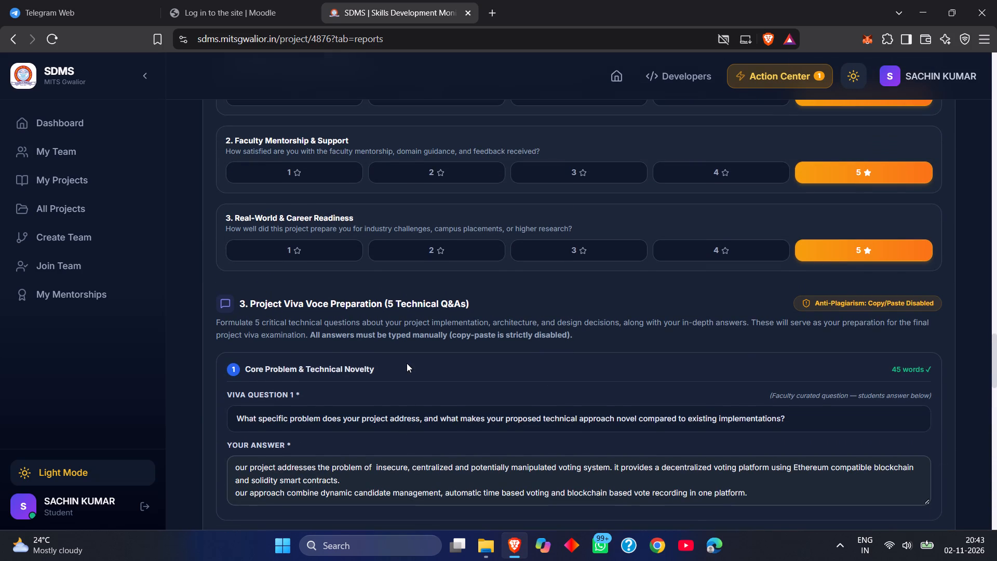
scroll(407, 363, "up", 5)
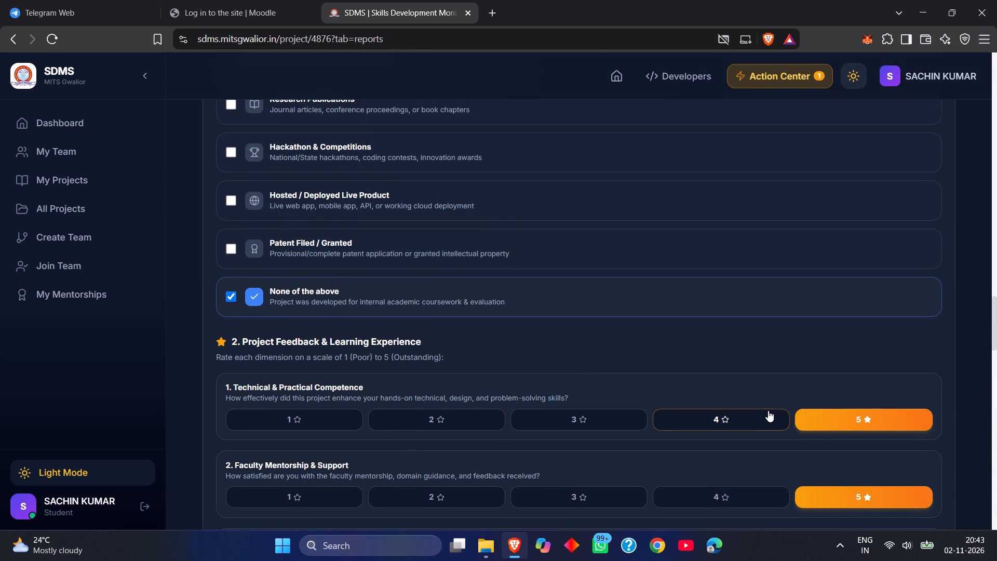
scroll(709, 351, "down", 5)
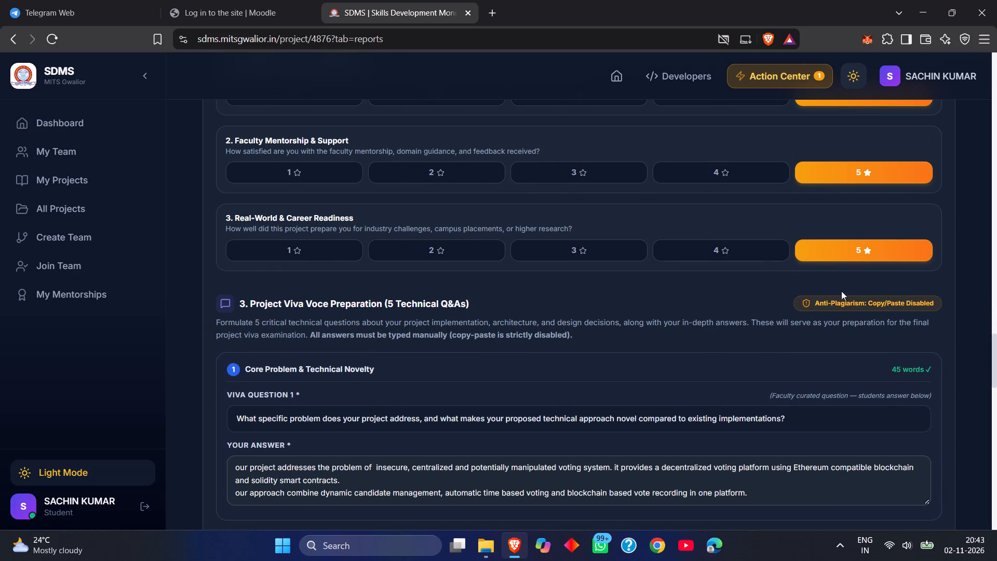
scroll(780, 260, "up", 1)
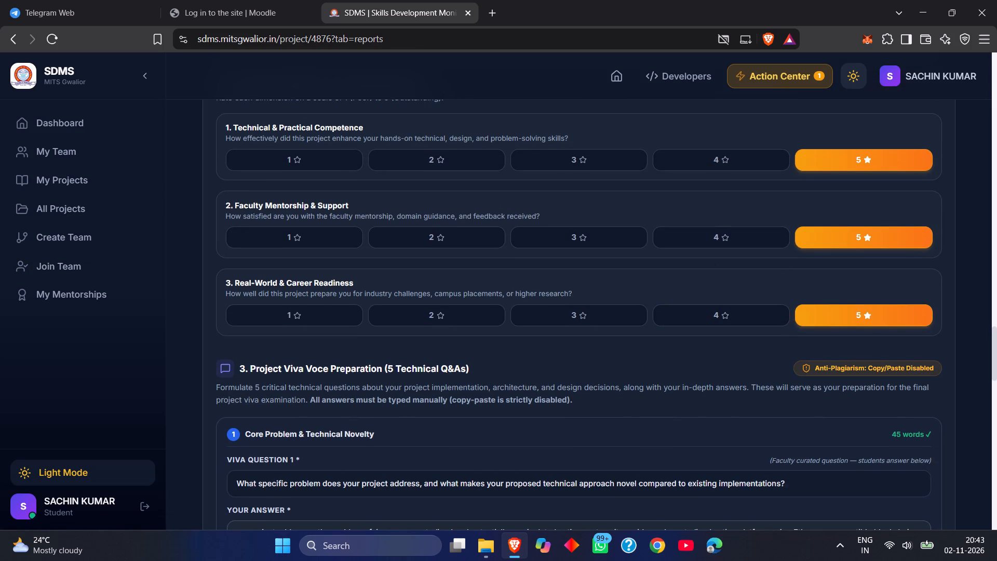
left_click(548, 358)
scroll(699, 368, "down", 2)
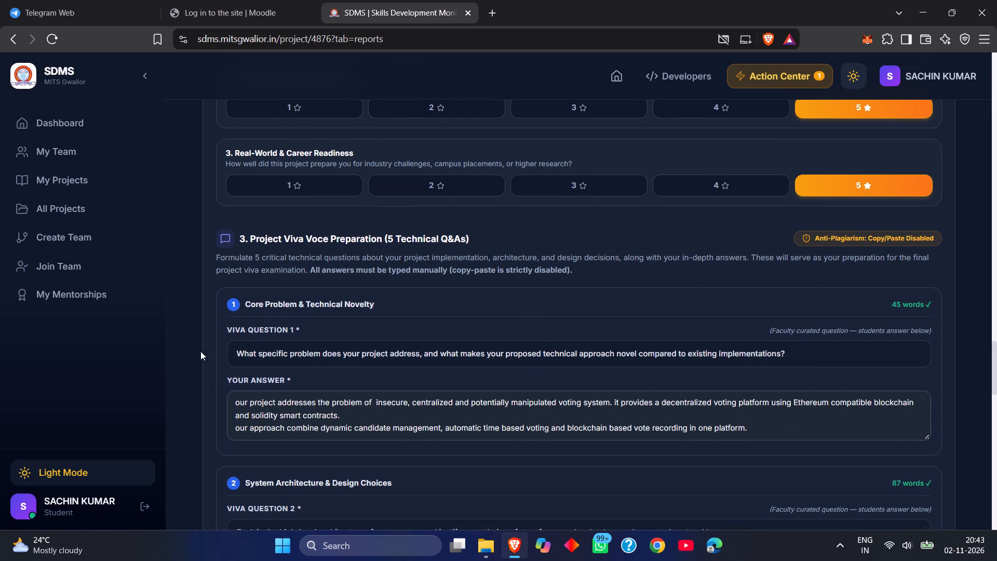
scroll(615, 298, "up", 7)
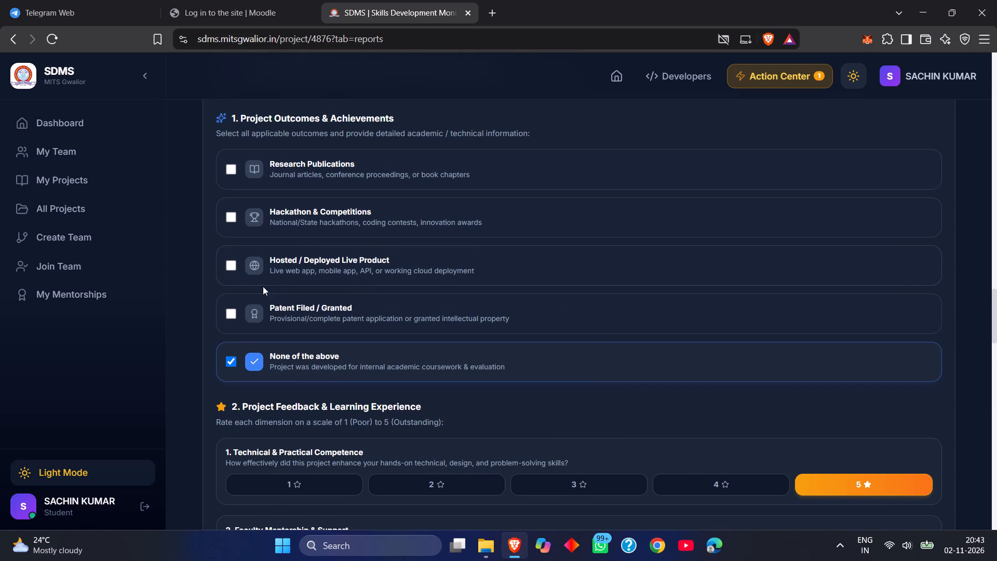
scroll(669, 319, "down", 8)
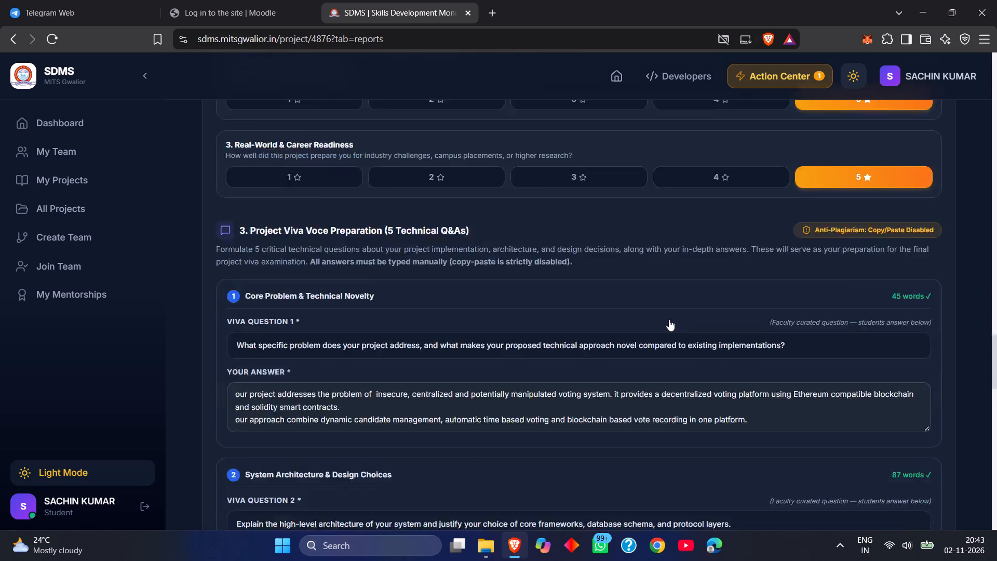
scroll(669, 319, "down", 16)
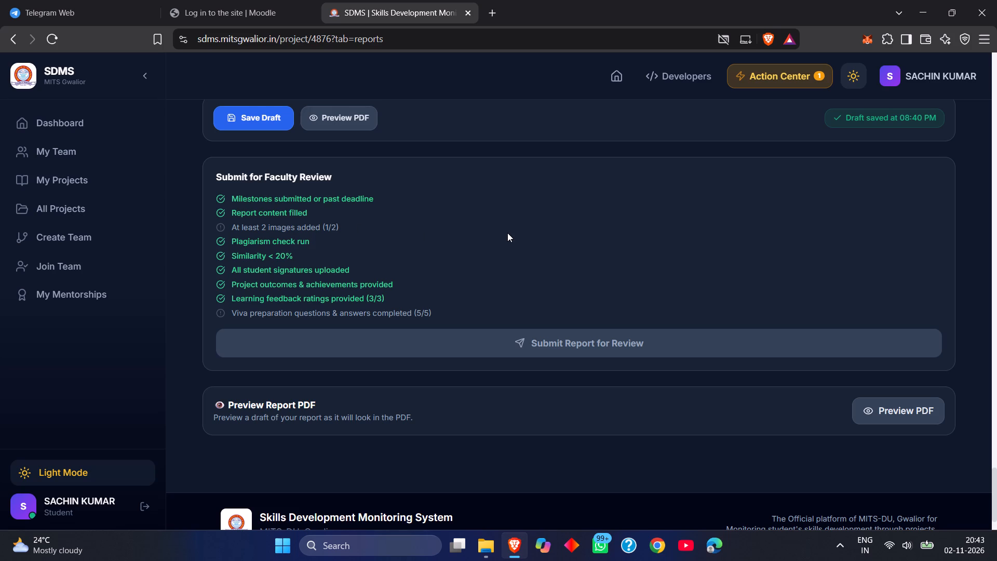
Look into the Requirements Analysis & Specification and System Design & Architecture sections, closing each one after viewing.
scroll(507, 233, "up", 18)
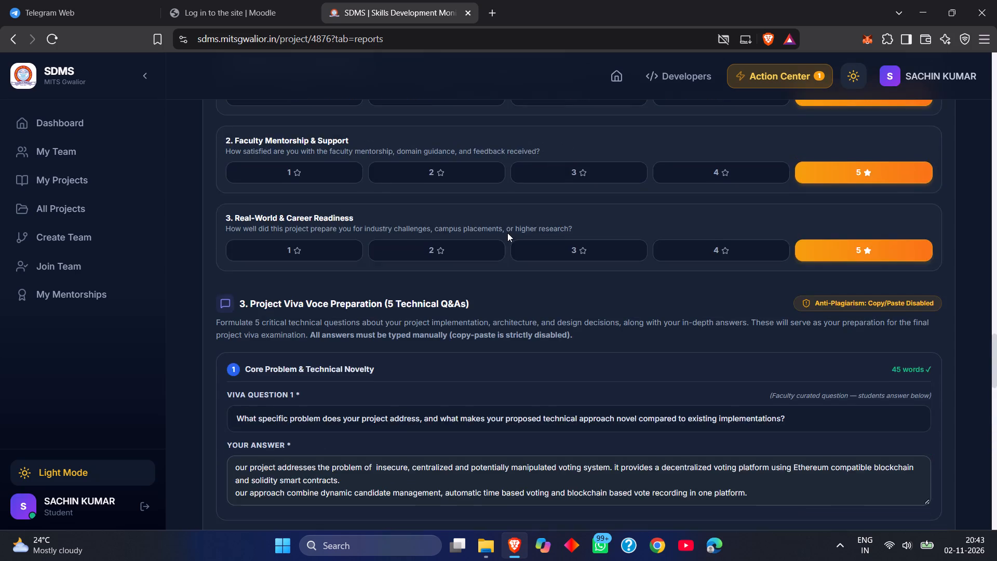
scroll(507, 233, "up", 16)
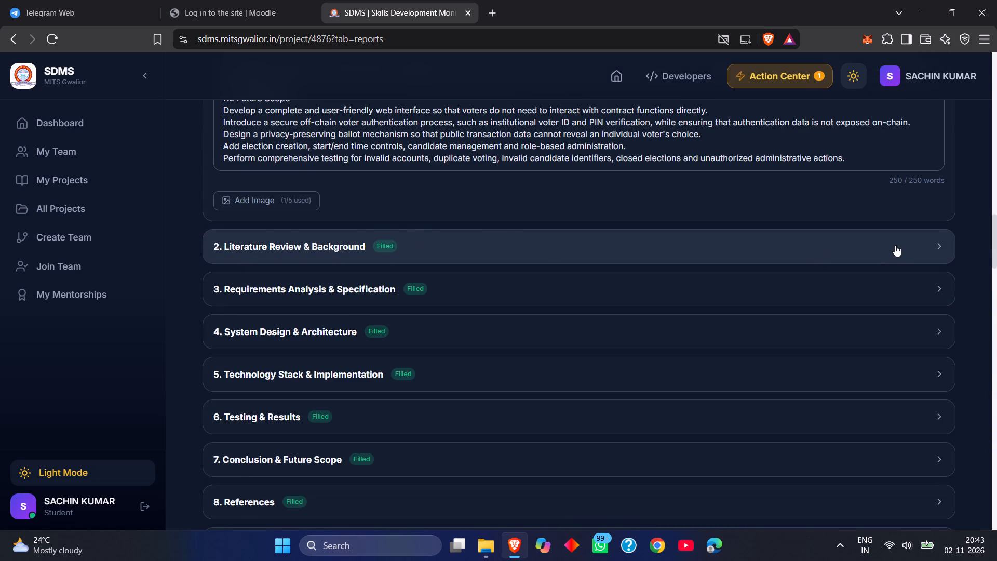
left_click(918, 289)
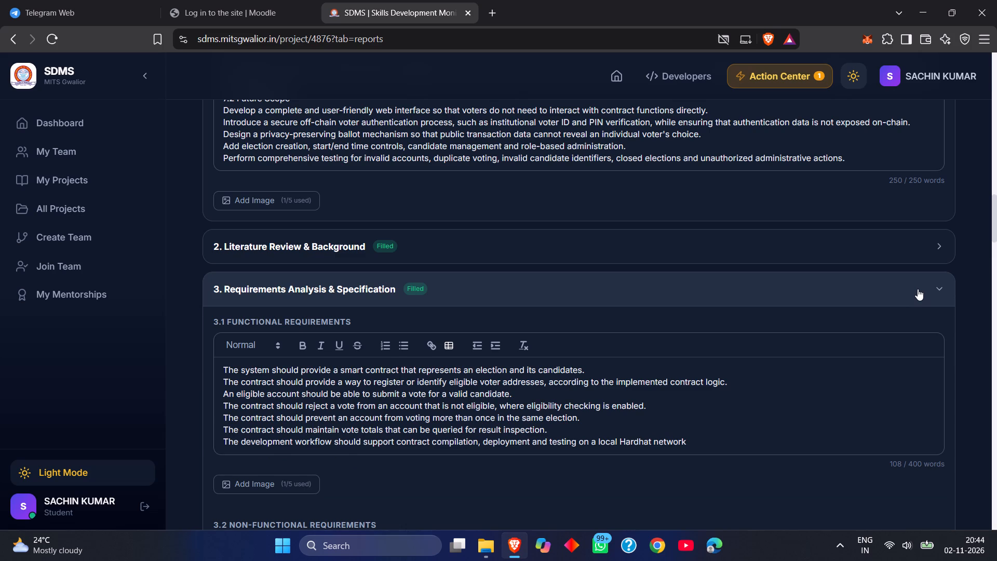
left_click(918, 289)
scroll(918, 289, "down", 1)
left_click(919, 270)
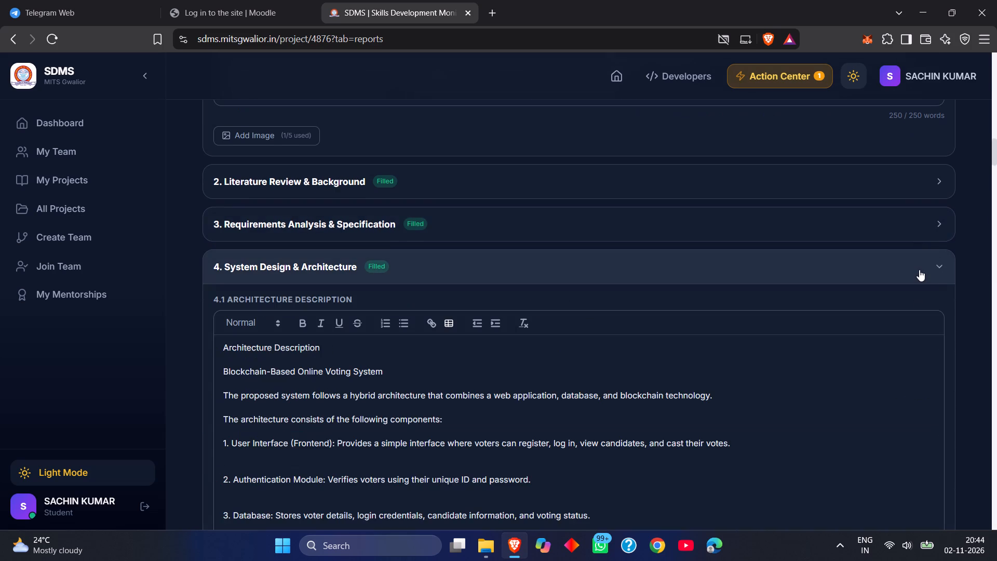
left_click(919, 270)
scroll(919, 270, "down", 2)
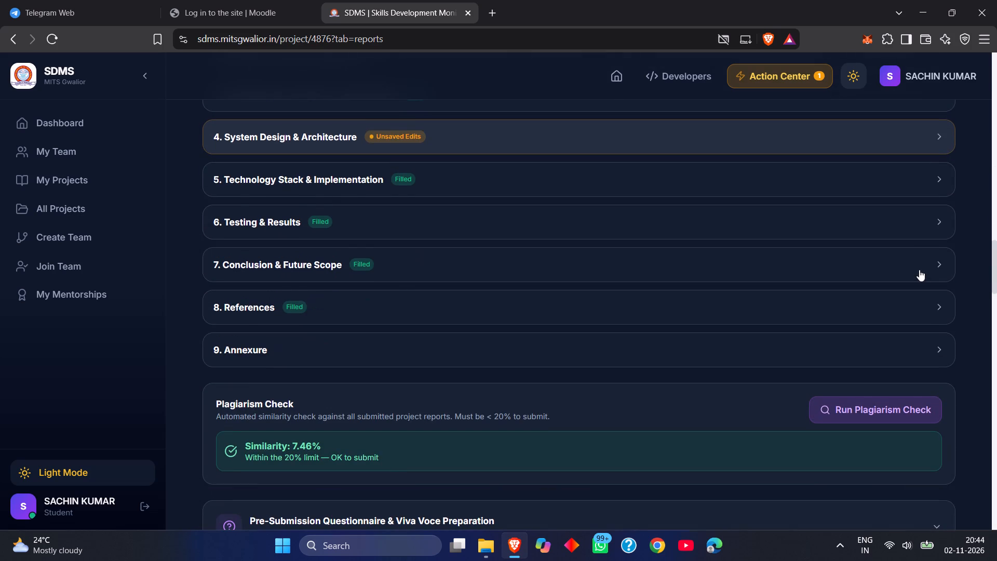
Open the Testing & Results section and read through its test cases, outputs and performance analysis.
left_click(913, 219)
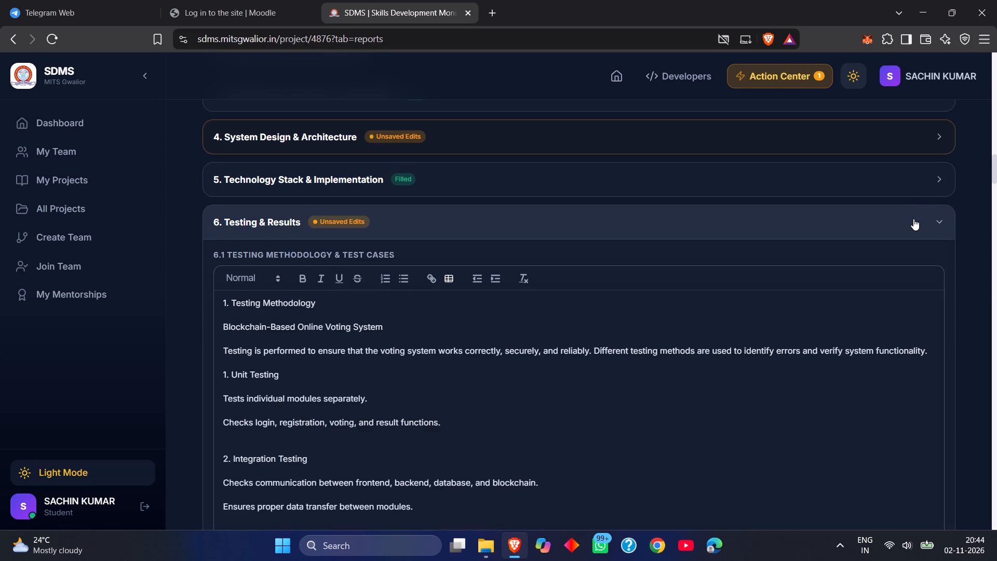
scroll(717, 289, "down", 5)
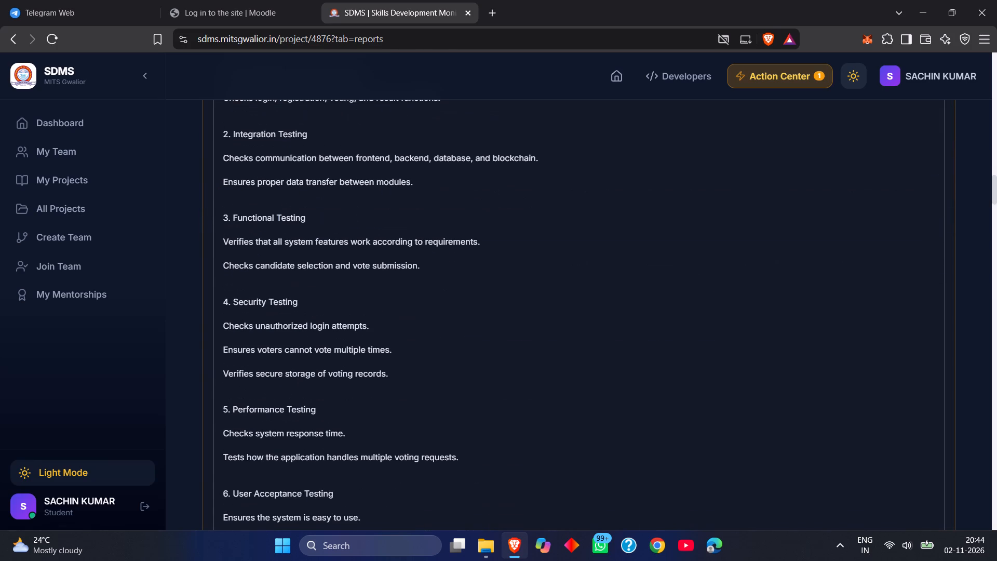
scroll(716, 290, "up", 7)
scroll(869, 294, "down", 7)
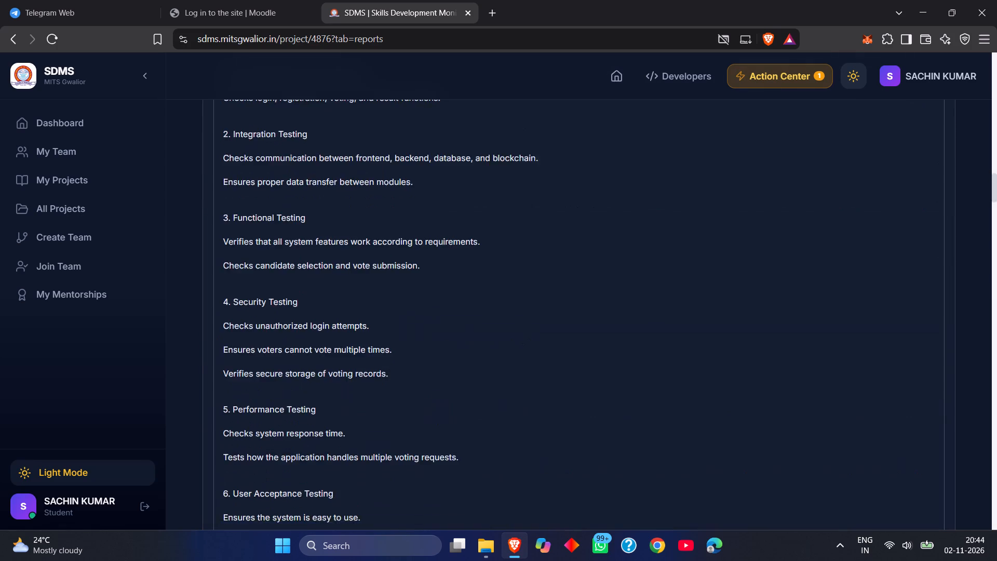
scroll(864, 297, "down", 13)
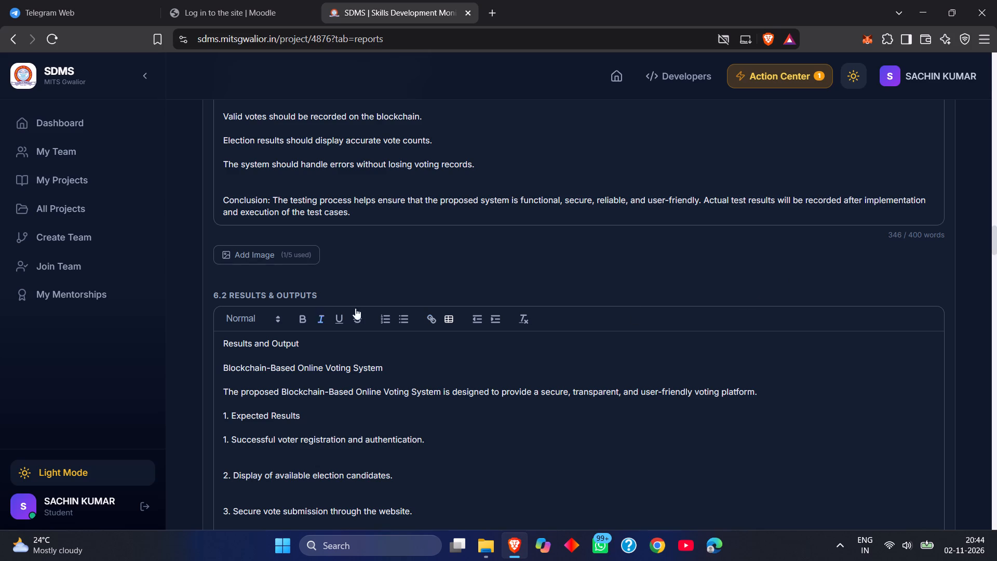
scroll(660, 301, "down", 15)
scroll(661, 301, "down", 7)
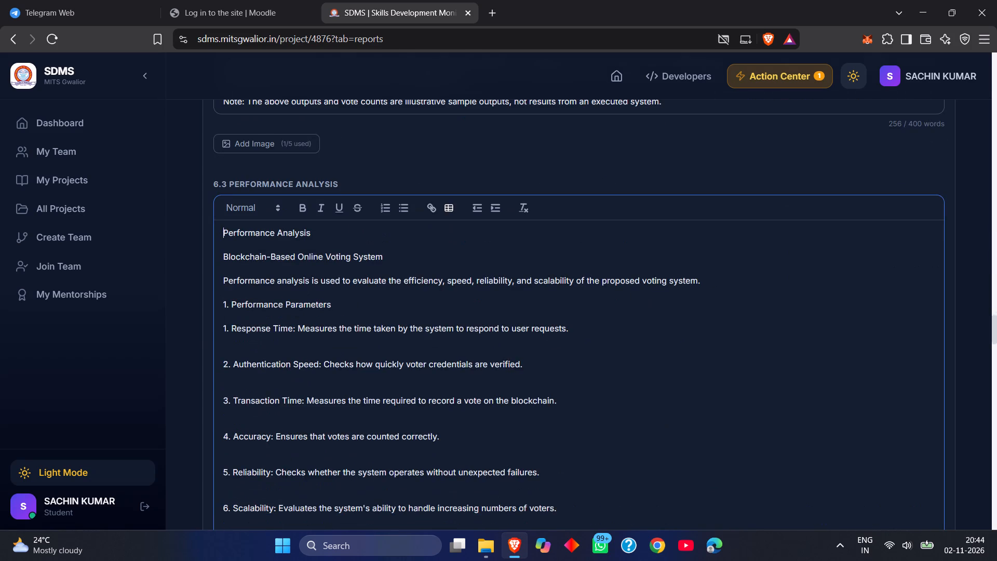
scroll(661, 301, "down", 16)
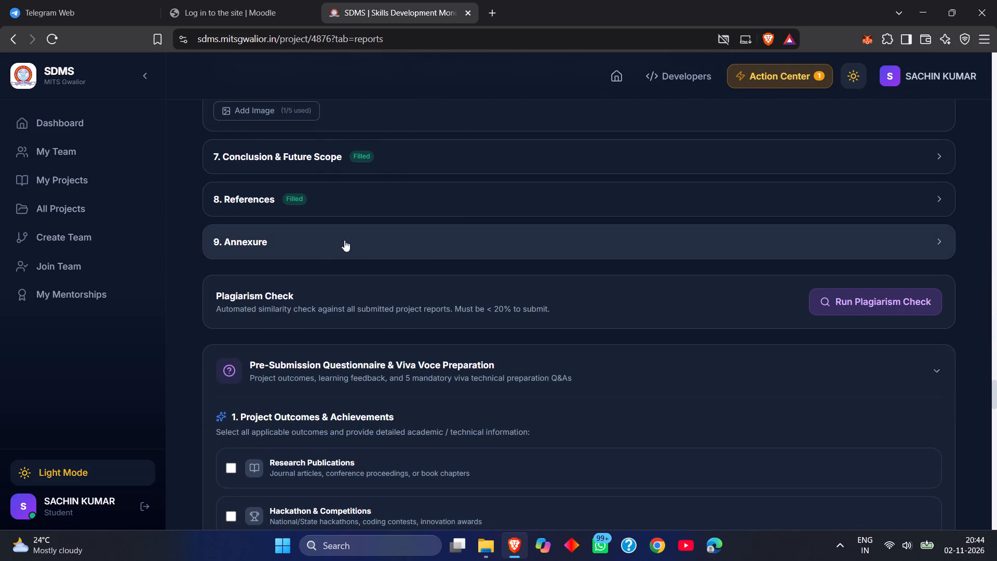
Open the Conclusion & Future Scope section, and review the image limit and team signatures at the start of the report.
left_click(852, 149)
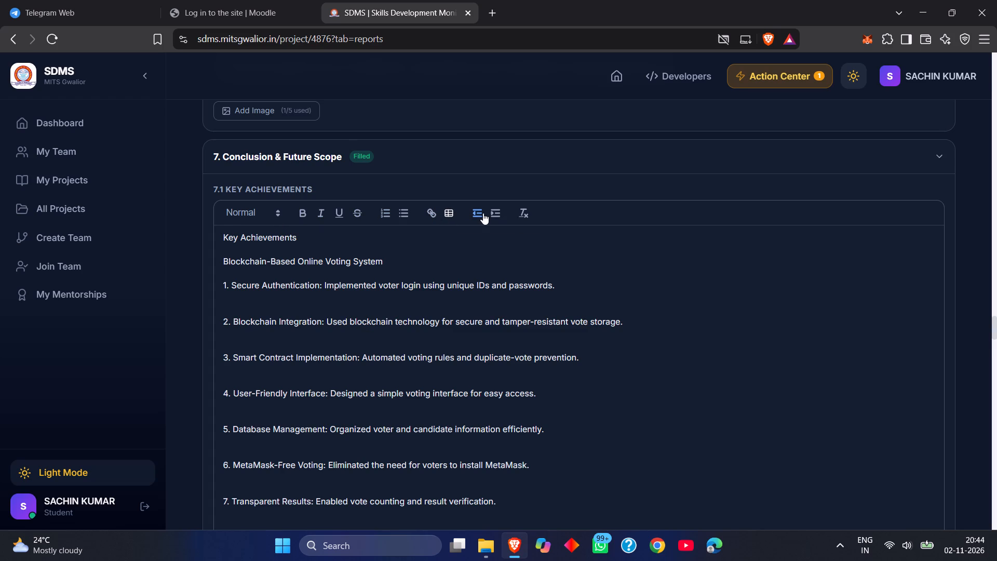
scroll(684, 234, "up", 17)
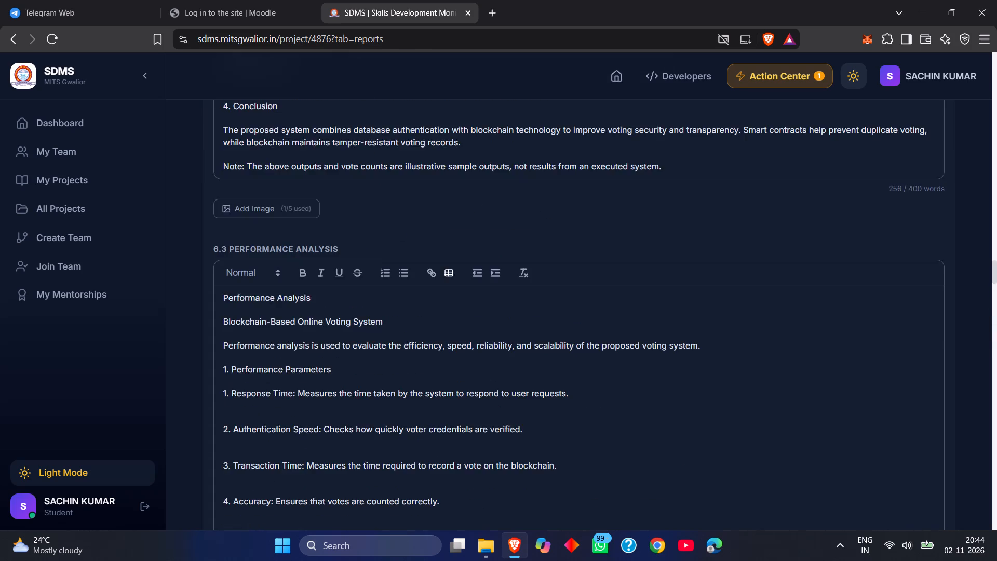
scroll(684, 234, "up", 8)
scroll(684, 234, "up", 20)
scroll(684, 234, "up", 13)
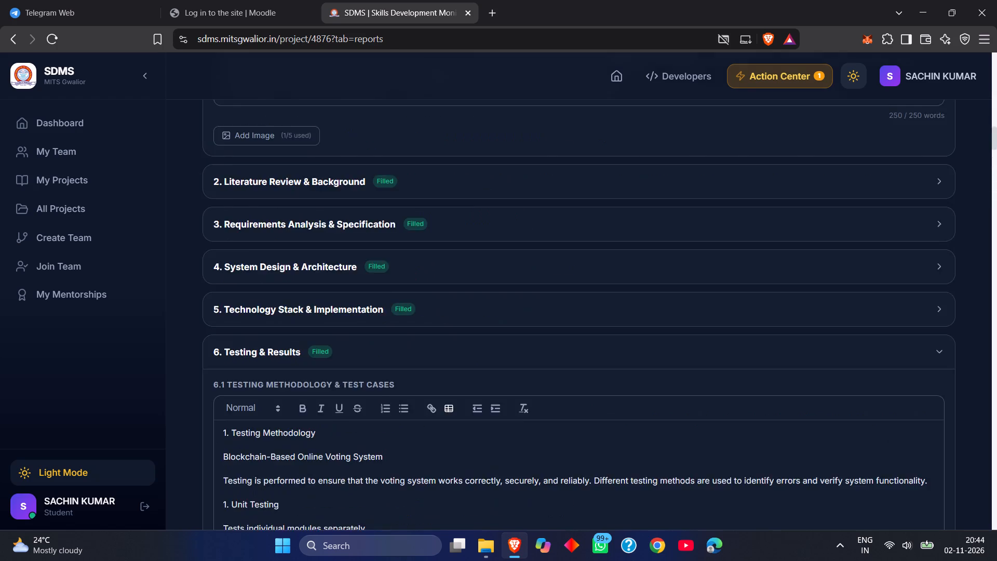
scroll(684, 234, "up", 20)
scroll(684, 234, "up", 6)
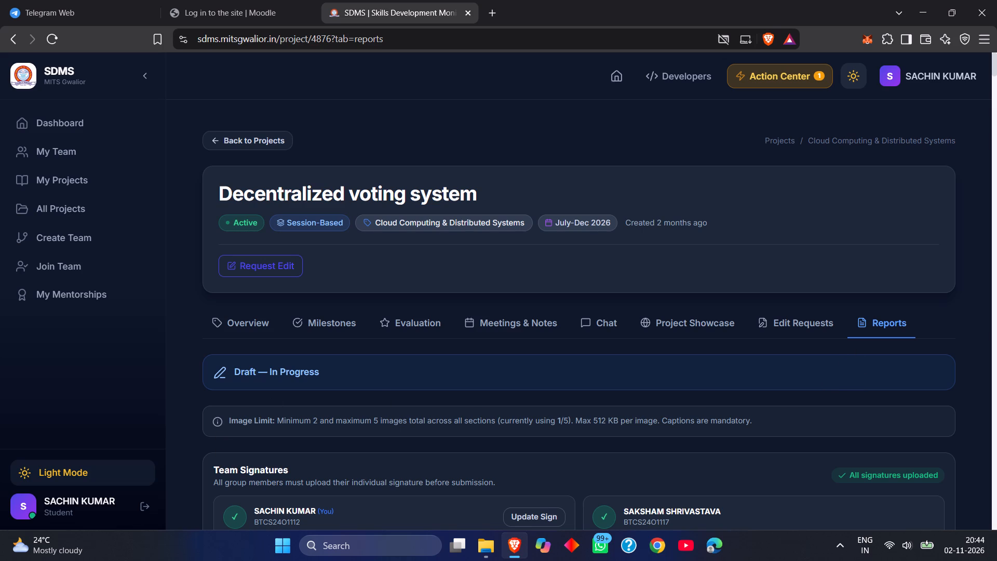
scroll(314, 483, "down", 2)
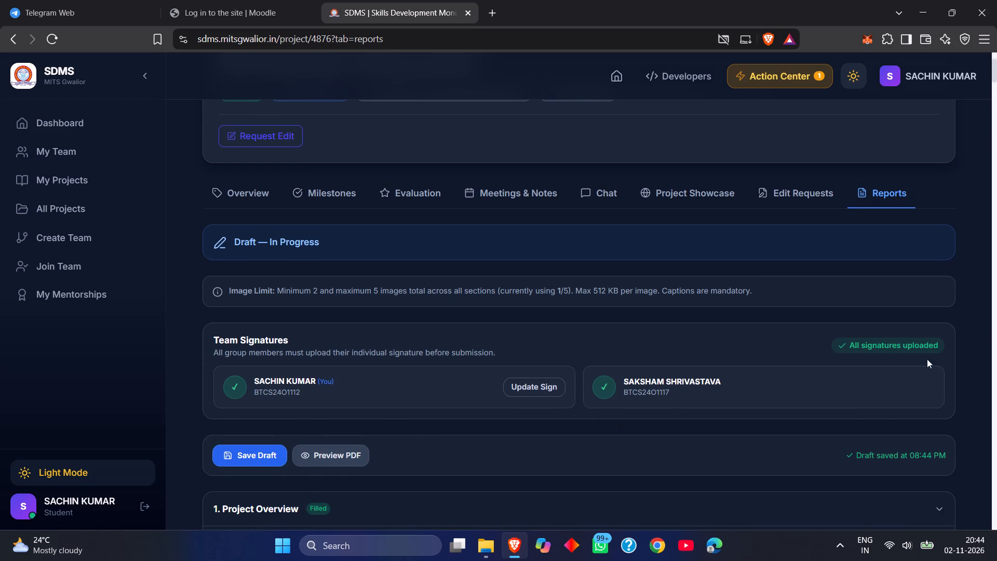
scroll(478, 434, "down", 2)
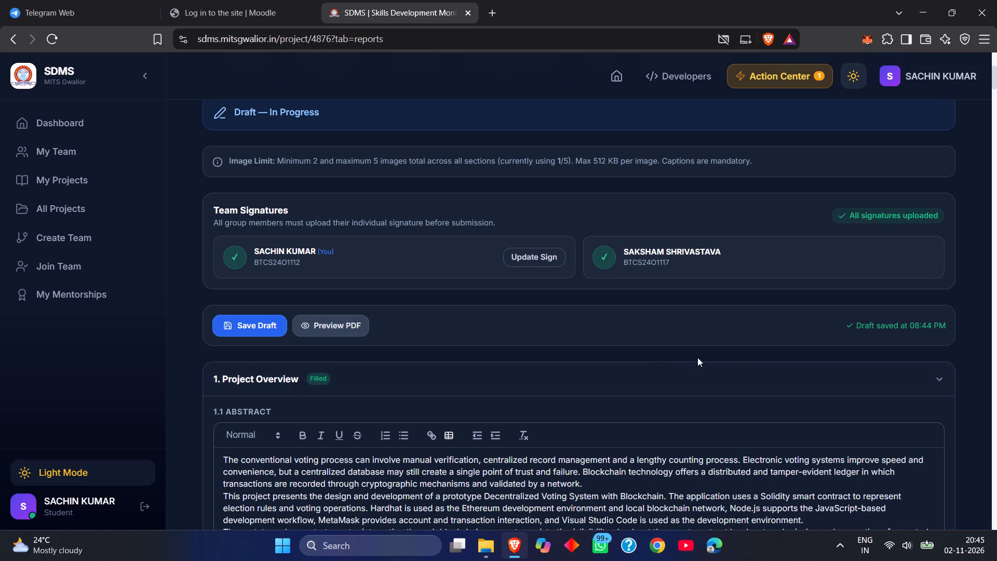
Collapse the Project Overview, Testing & Results and Conclusion & Future Scope sections of the report.
left_click(946, 383)
scroll(947, 382, "down", 4)
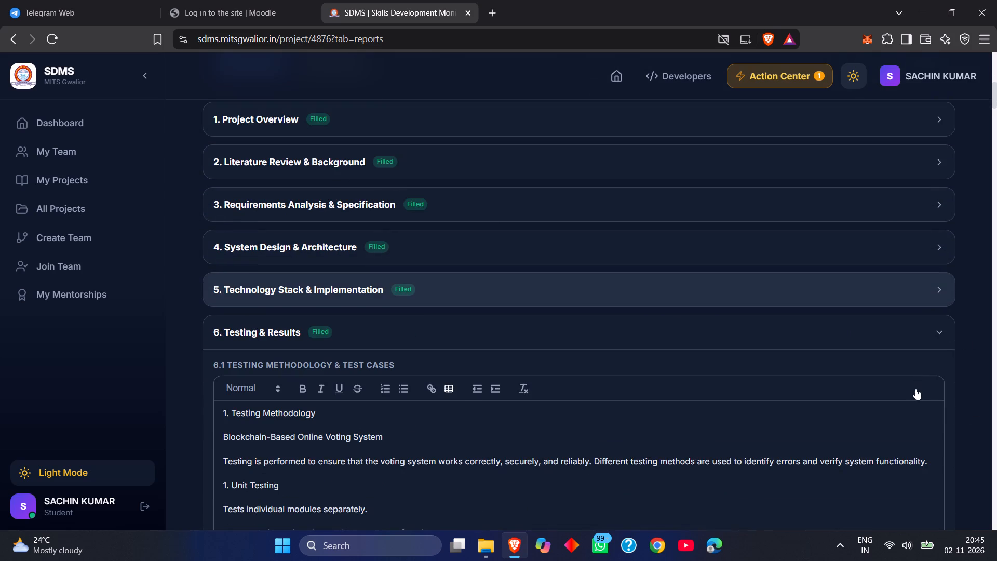
left_click(942, 336)
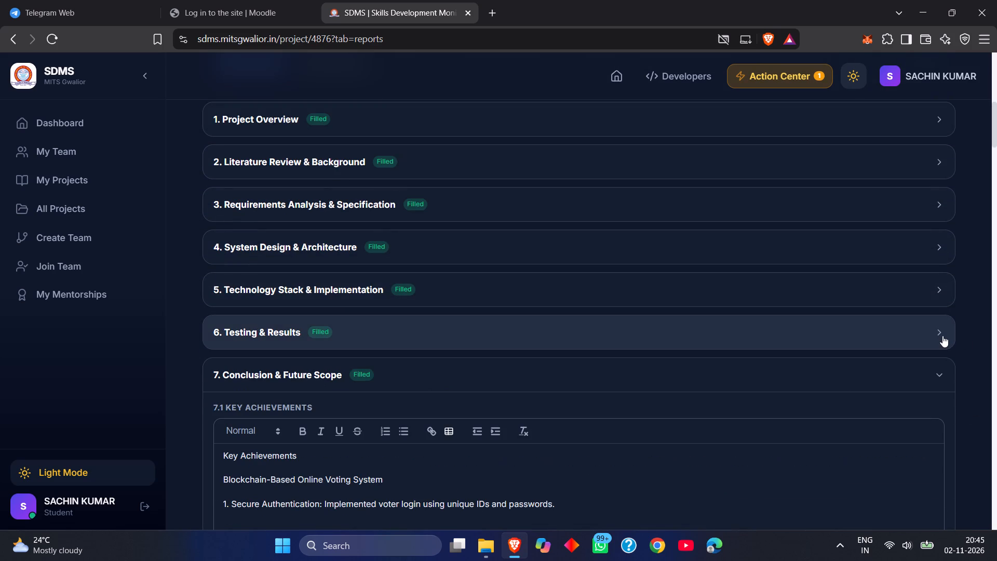
left_click(933, 374)
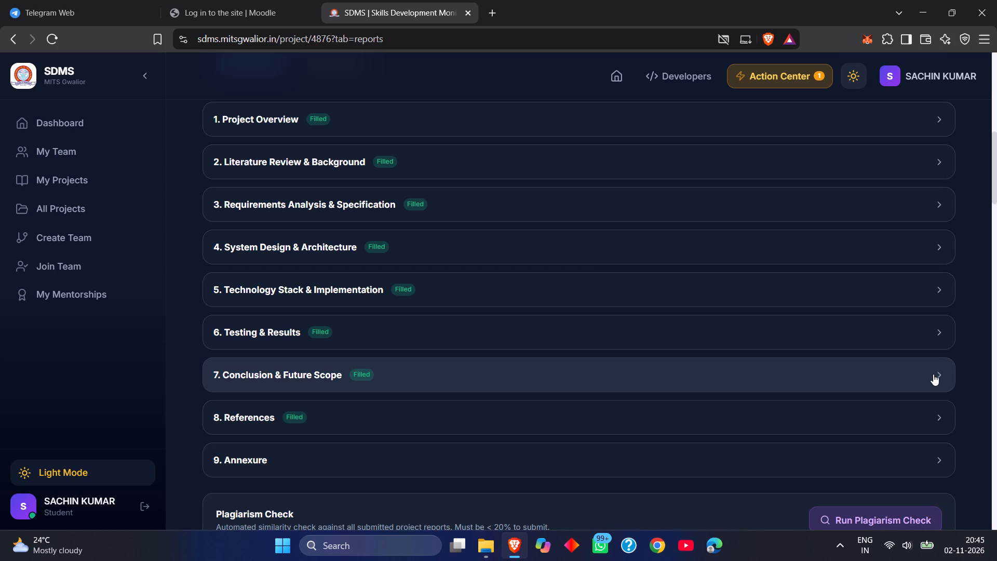
Review the pre-submission questionnaire, the viva answers and the Submit for Faculty Review checklist.
scroll(406, 373, "down", 4)
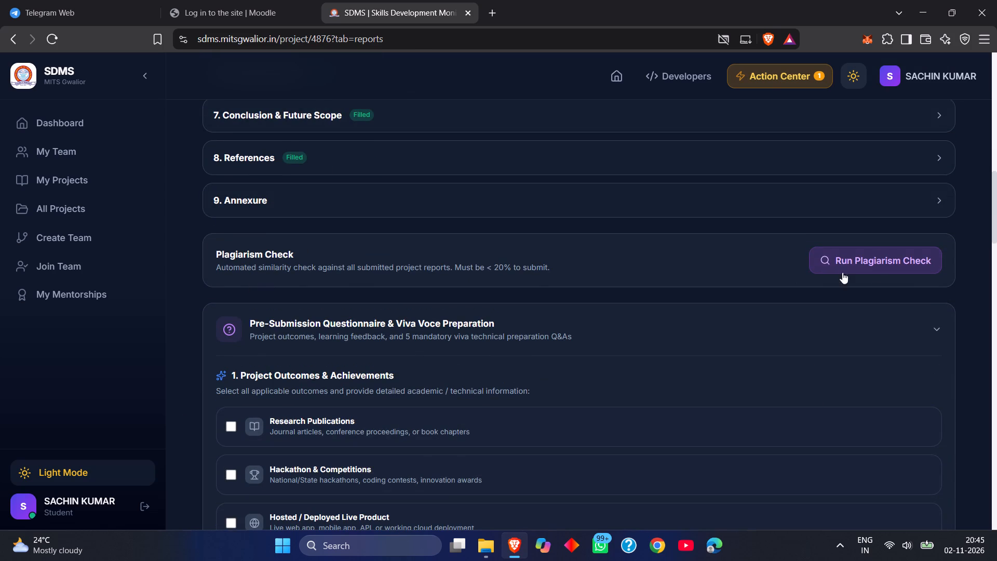
scroll(592, 310, "down", 3)
scroll(387, 298, "down", 20)
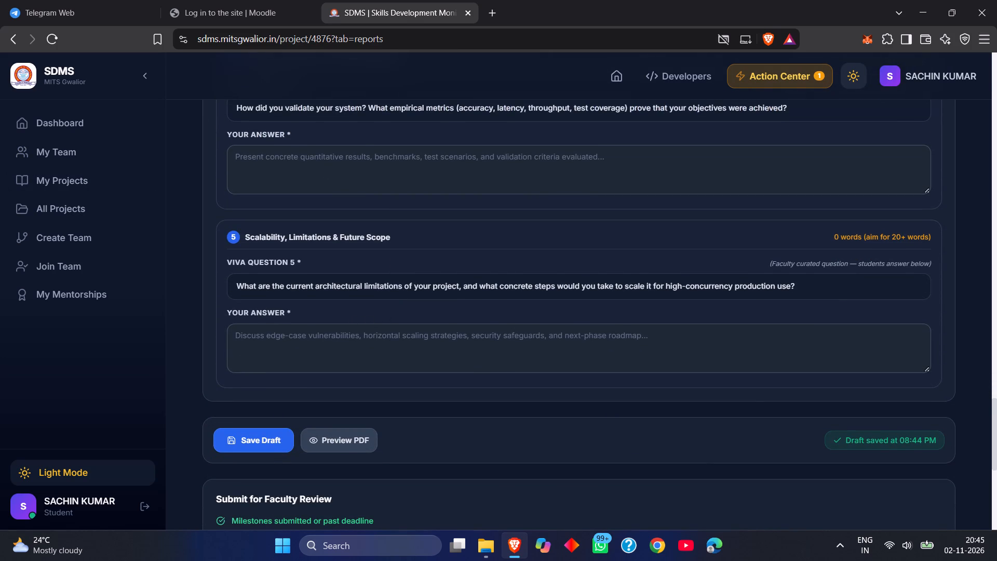
scroll(336, 341, "down", 2)
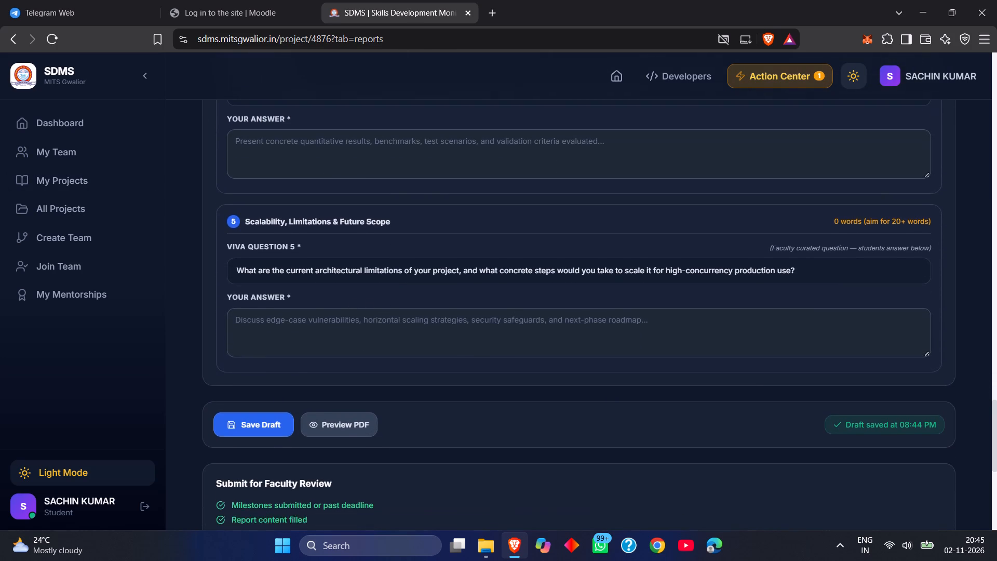
scroll(336, 341, "down", 4)
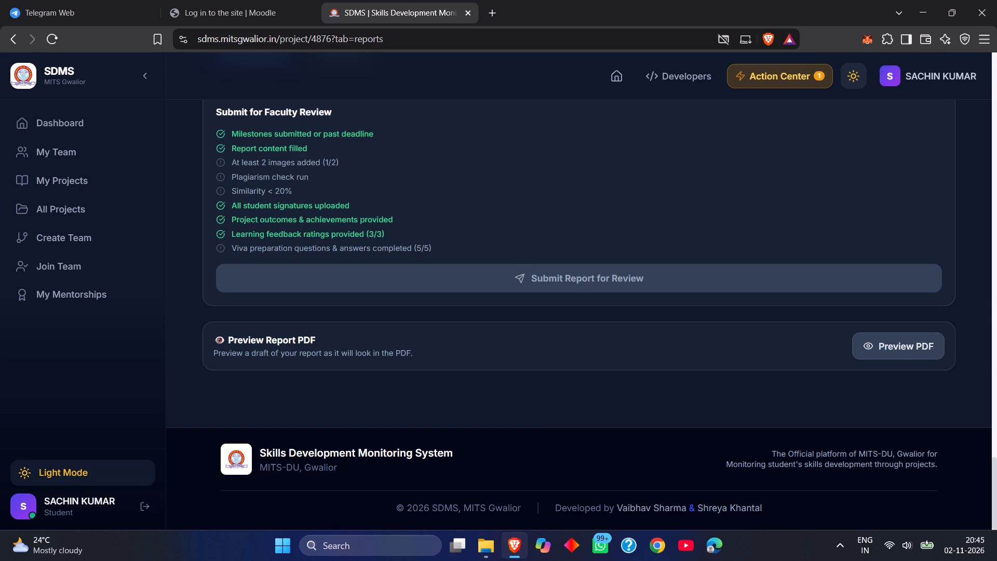
Run the plagiarism check on the report again.
scroll(293, 177, "up", 15)
scroll(293, 177, "up", 13)
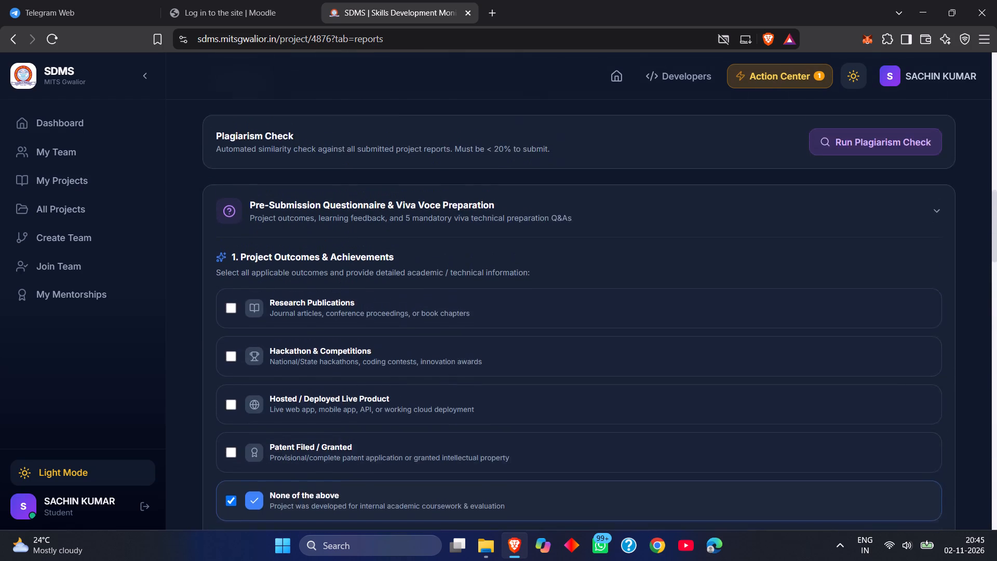
scroll(293, 177, "up", 9)
scroll(293, 177, "down", 9)
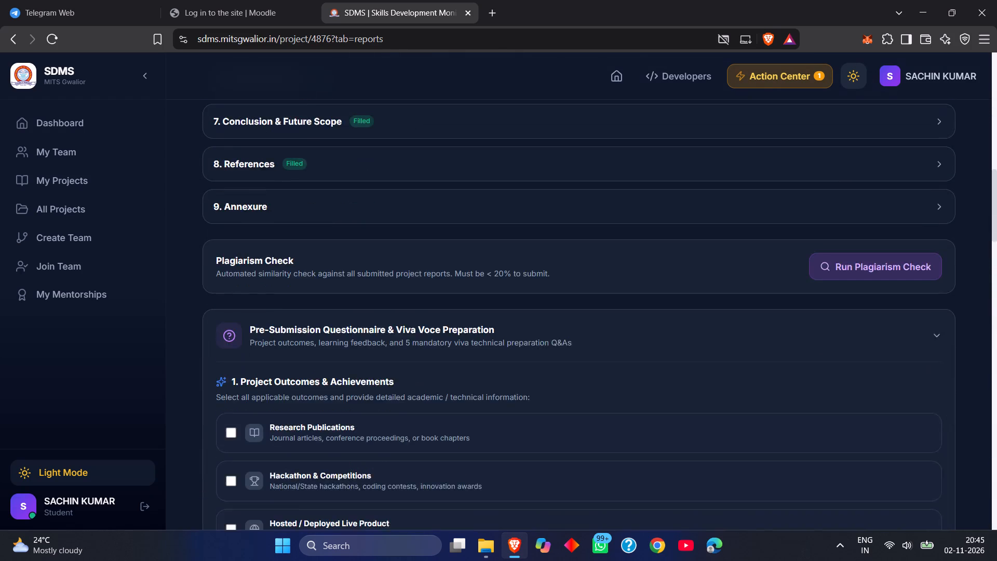
scroll(293, 177, "down", 5)
scroll(293, 177, "up", 4)
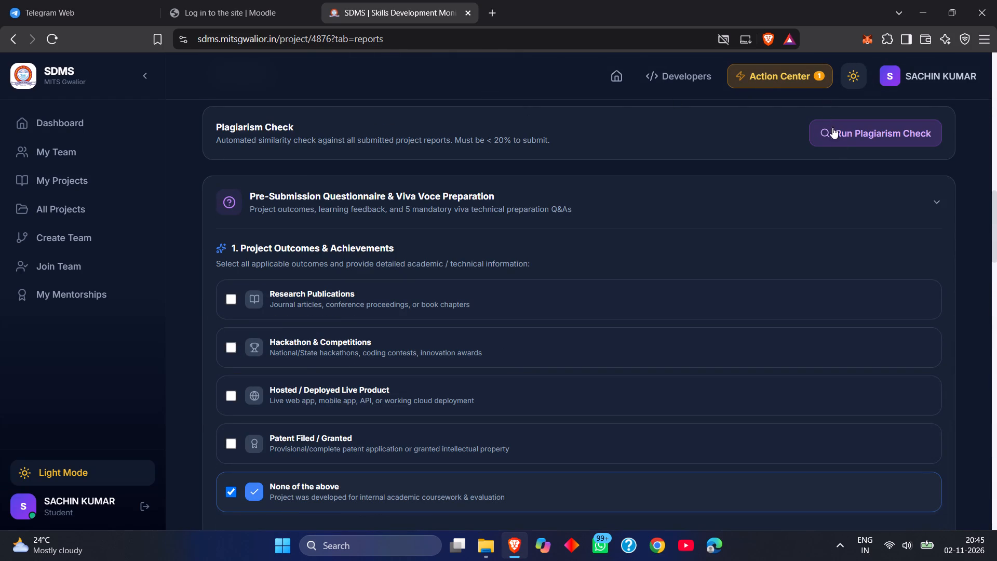
left_click(853, 127)
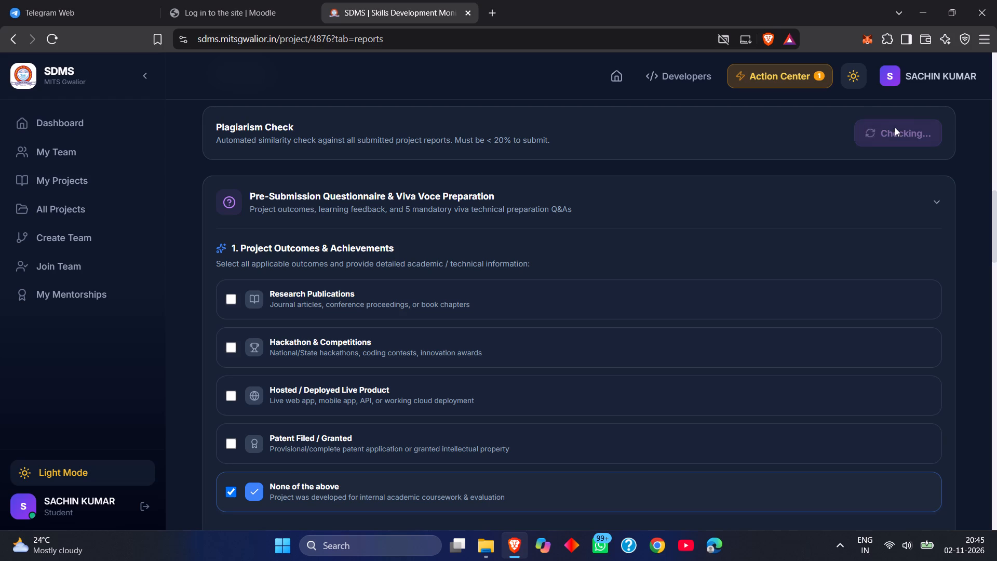
Recheck the Submit for Faculty Review checklist and the viva answers for requirements that are still open.
scroll(709, 203, "up", 3)
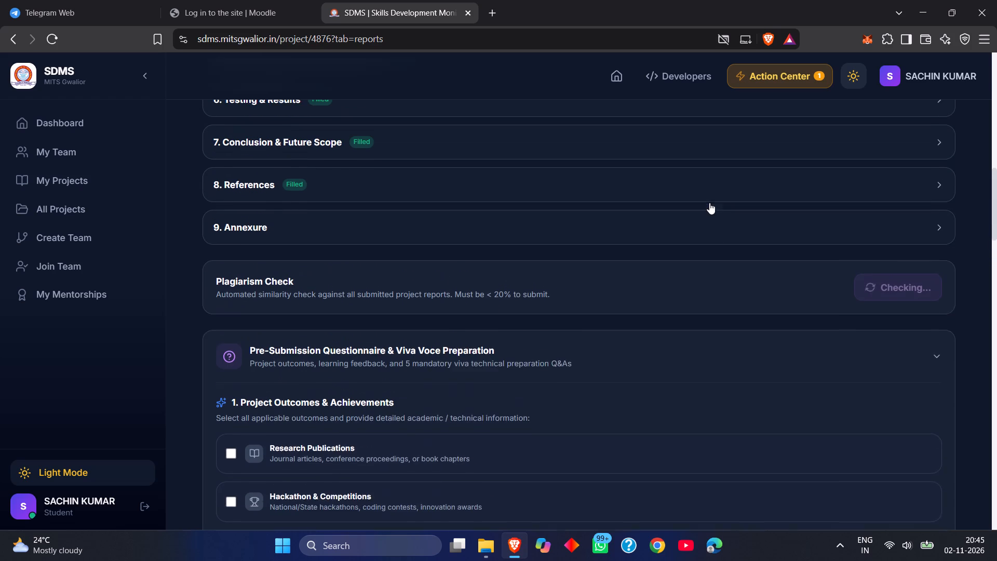
scroll(590, 331, "down", 6)
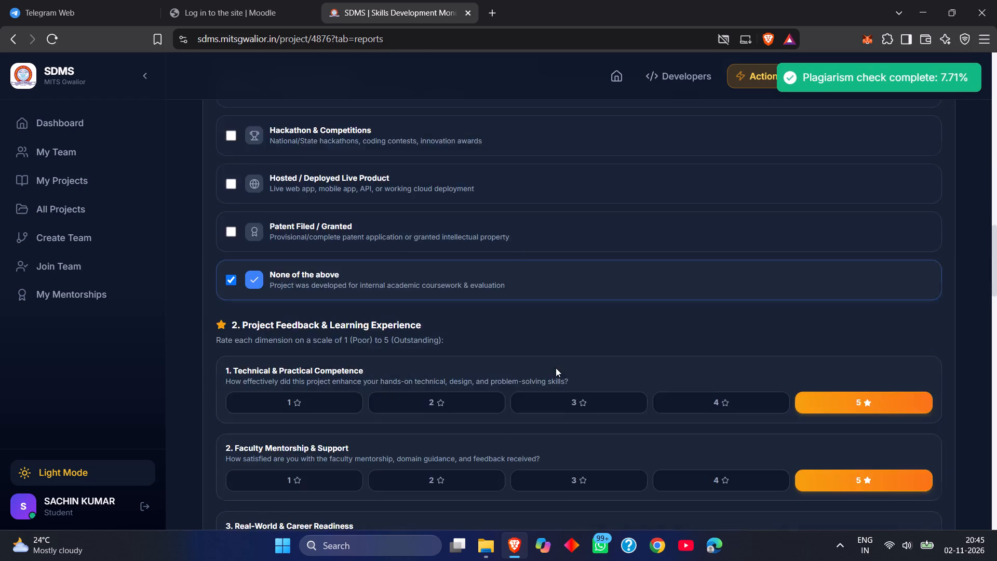
scroll(556, 368, "down", 20)
scroll(556, 368, "down", 8)
scroll(556, 368, "up", 4)
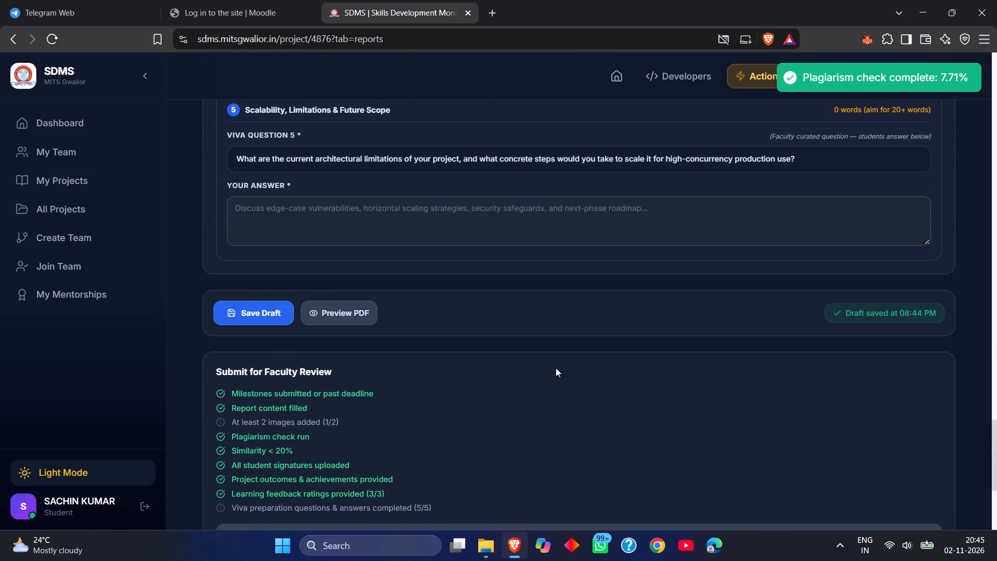
scroll(506, 438, "down", 6)
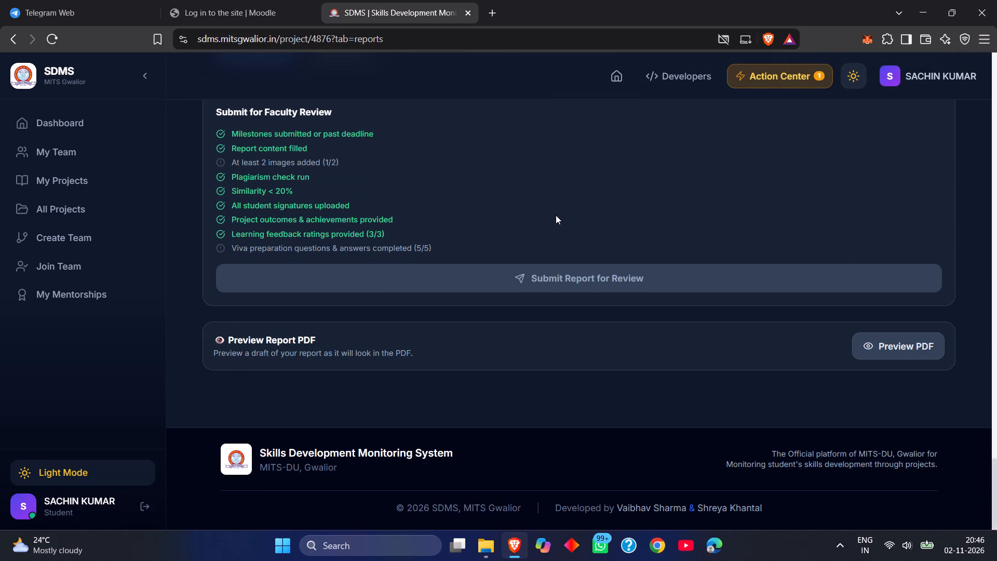
scroll(556, 215, "up", 14)
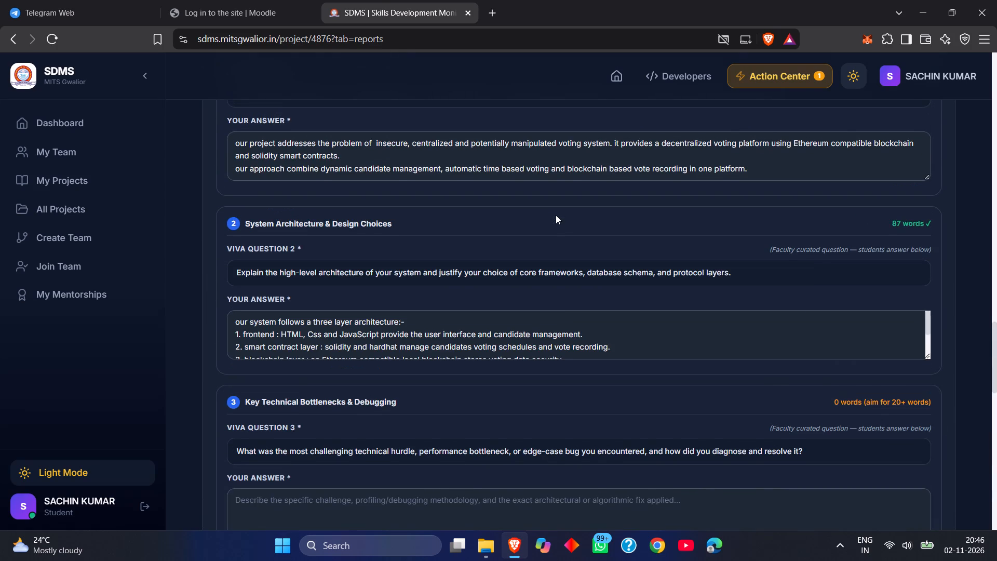
Review viva questions 1 to 4 and their answer fields, from Core Problem & Technical Novelty through Testing, Validation & Quantitative Metrics.
scroll(556, 215, "up", 1)
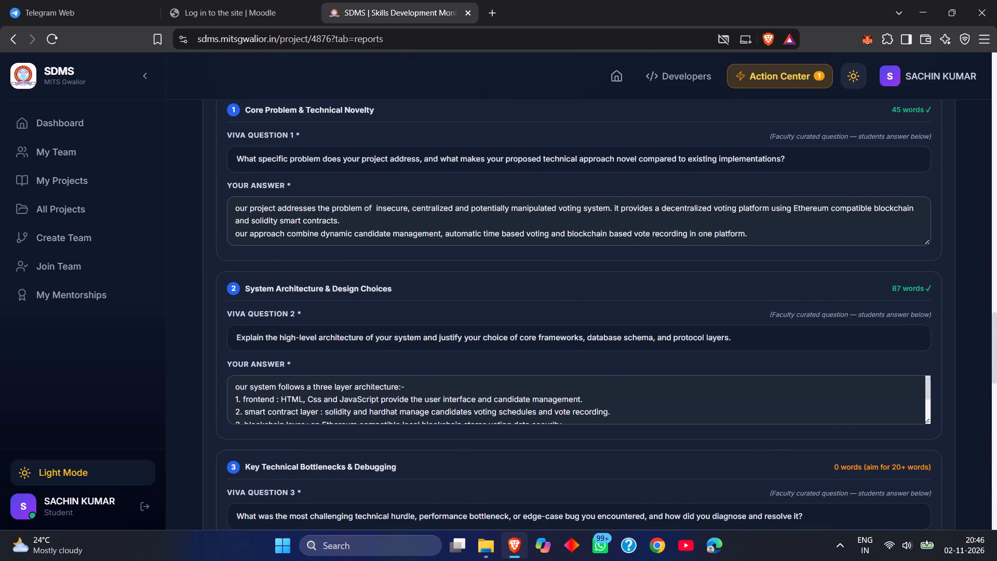
scroll(556, 389, "down", 7)
scroll(556, 389, "up", 7)
scroll(519, 225, "down", 4)
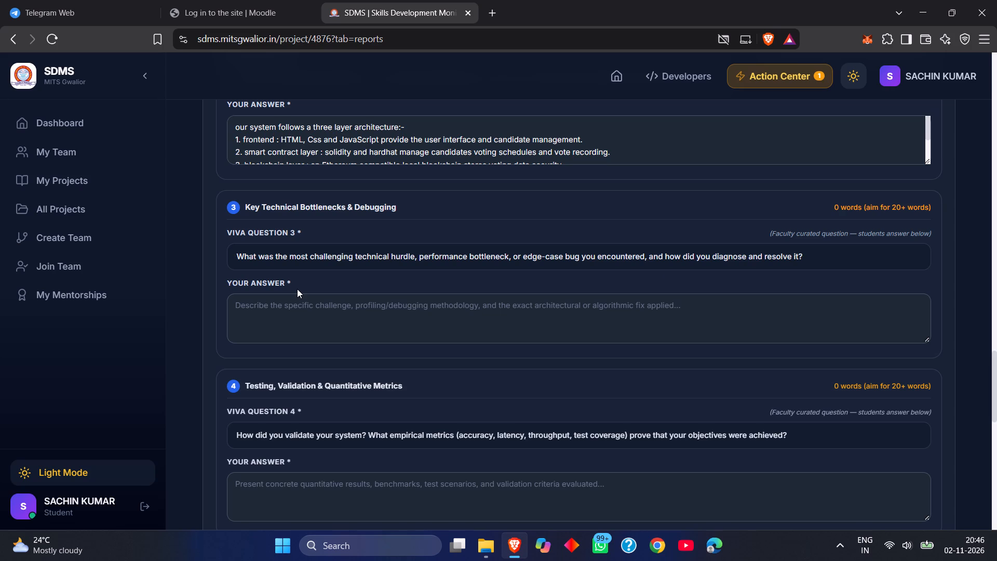
scroll(297, 289, "down", 5)
scroll(297, 289, "up", 5)
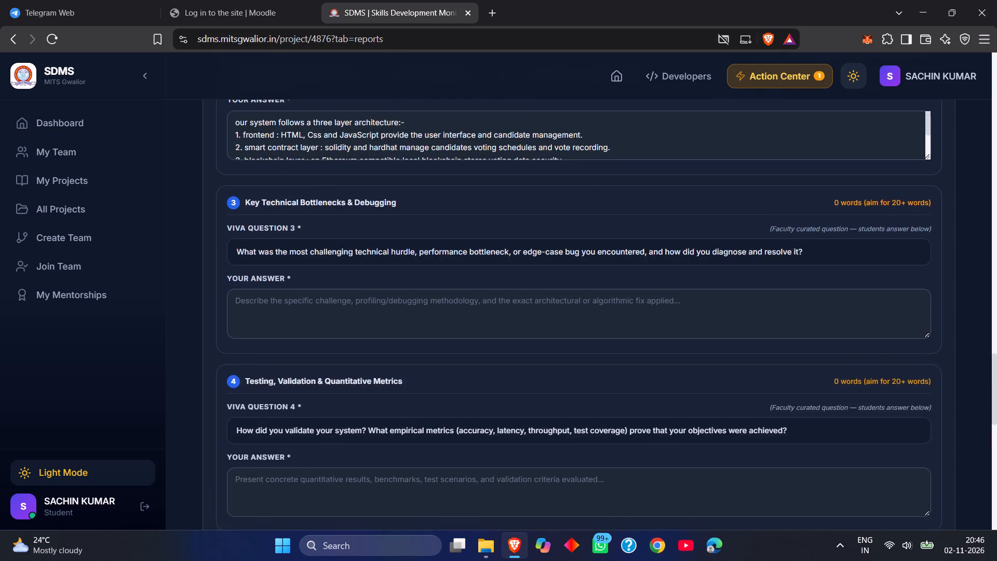
Open the PDF preview of the Decentralized voting system report.
scroll(297, 289, "up", 19)
scroll(297, 289, "up", 6)
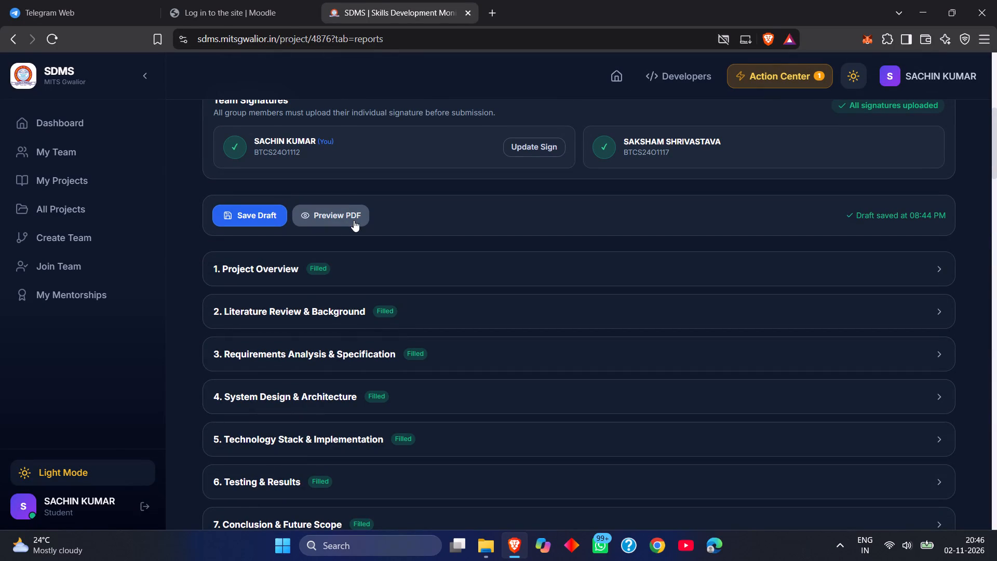
left_click(341, 218)
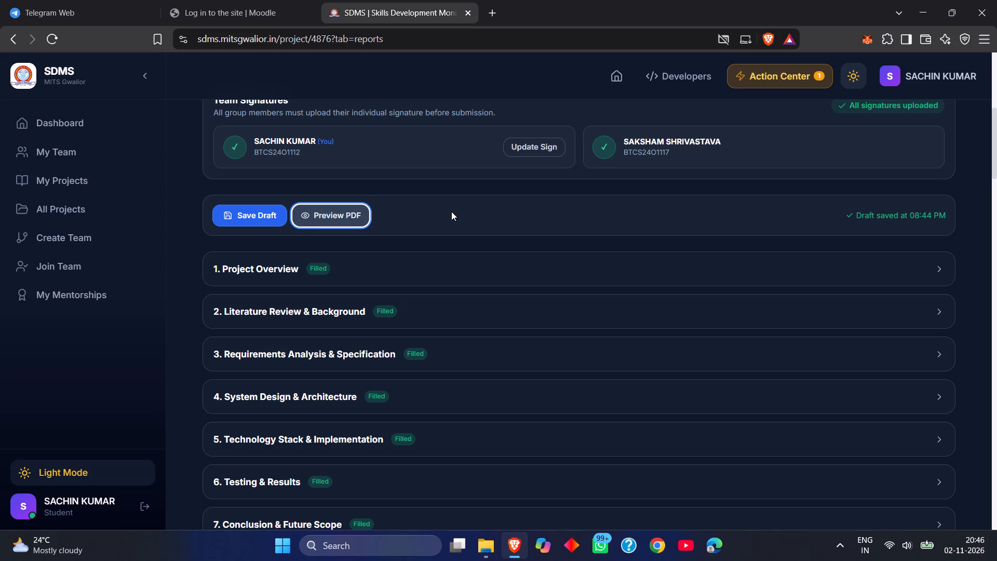
double_click(327, 211)
left_click(291, 238)
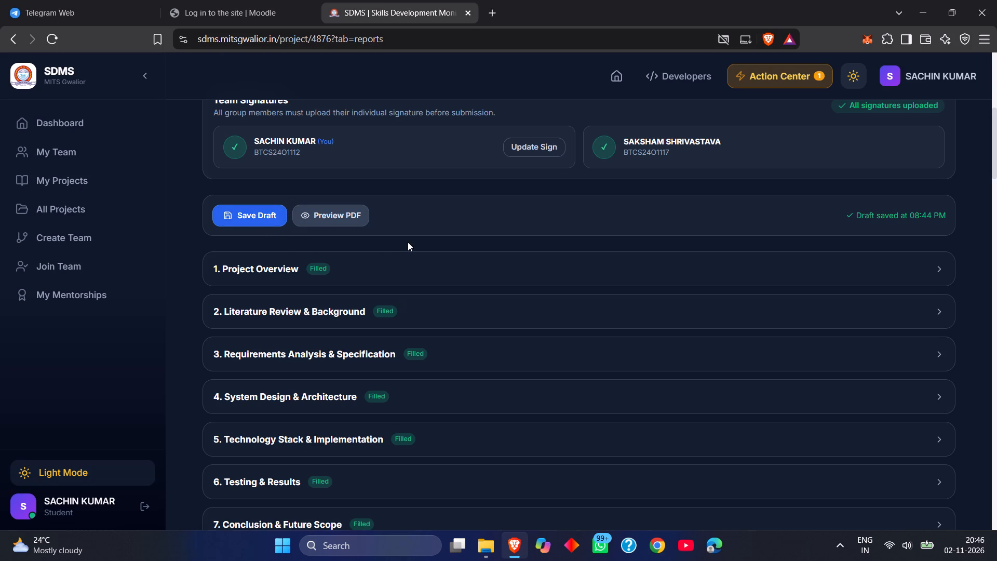
scroll(408, 242, "down", 5)
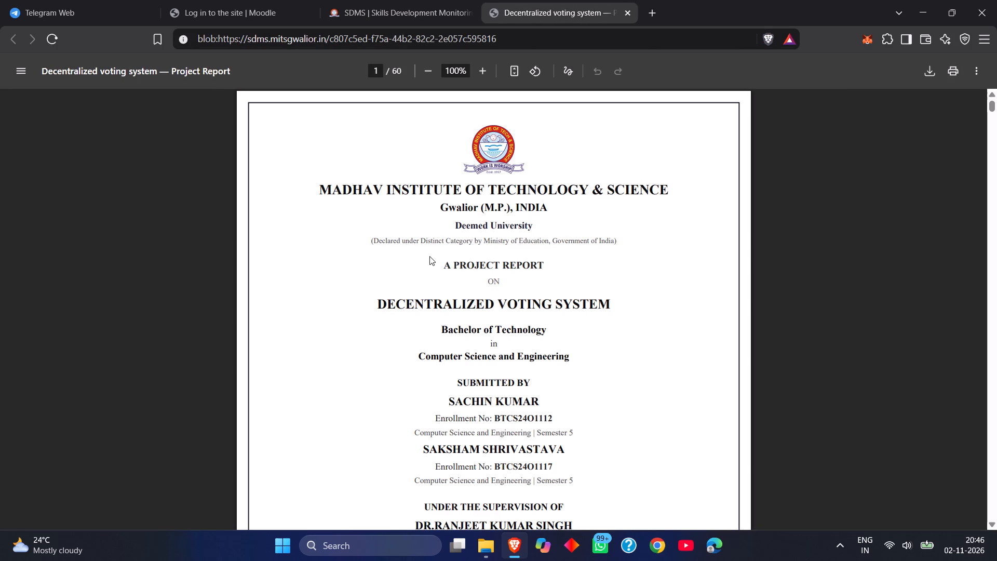
Check the report's front matter in the PDF: cover page, declaration, plagiarism check certificate, certificate and table of contents.
scroll(469, 338, "down", 8)
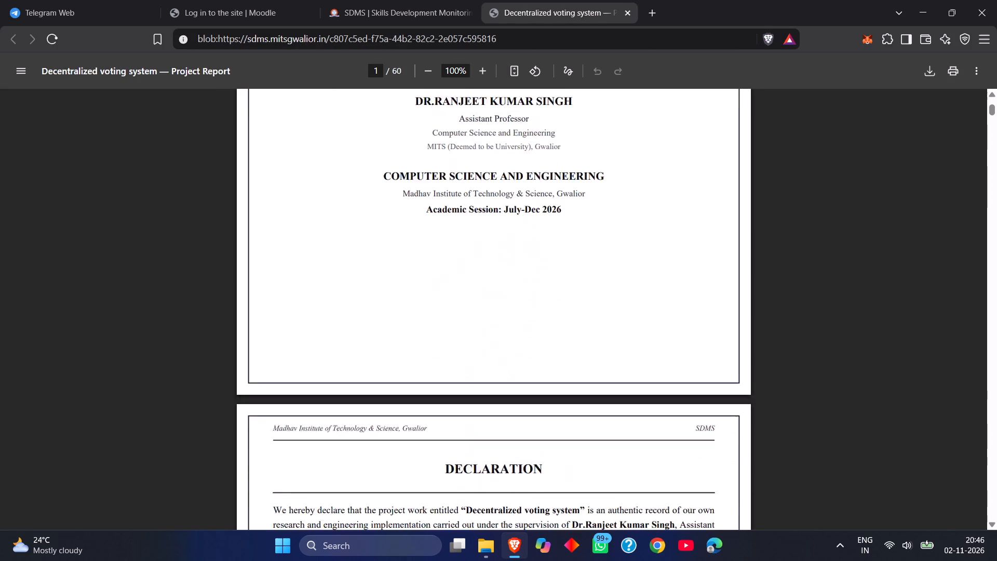
scroll(469, 338, "down", 5)
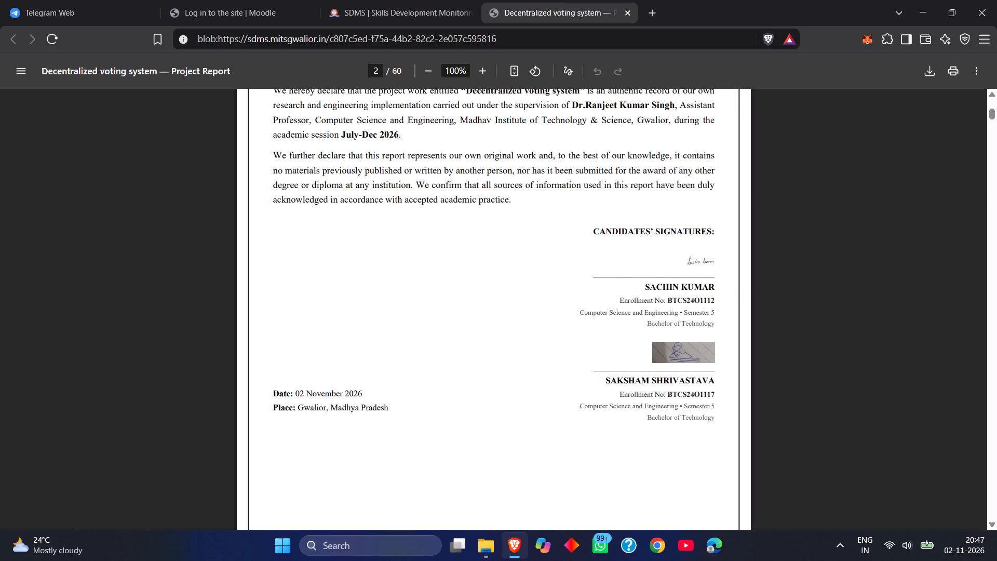
scroll(629, 391, "down", 7)
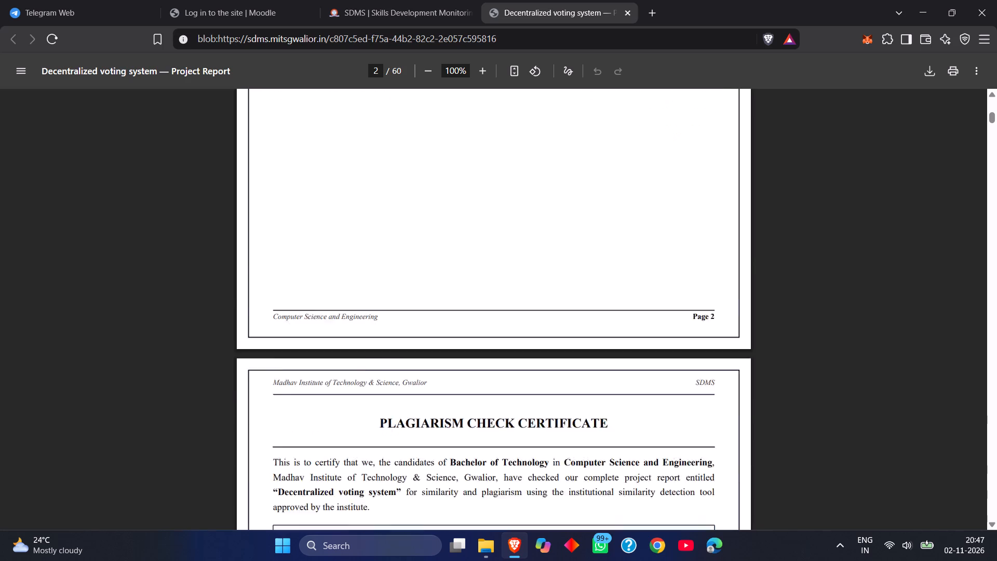
scroll(629, 391, "down", 4)
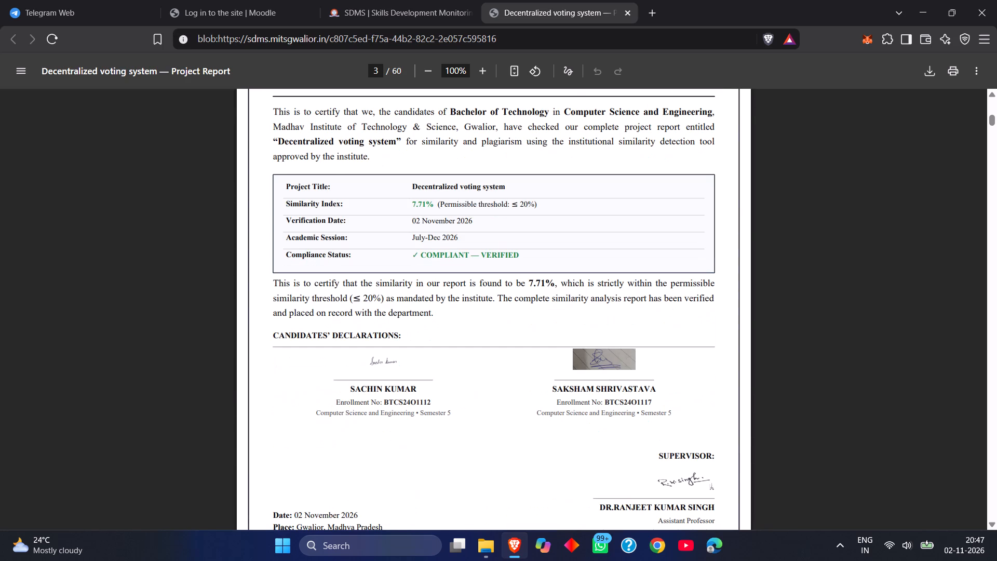
scroll(629, 391, "down", 2)
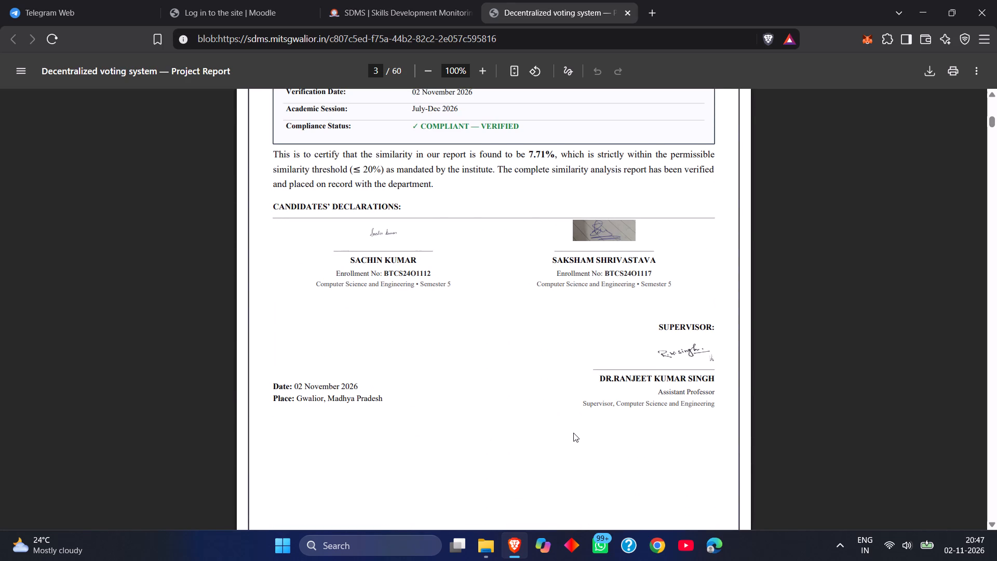
scroll(573, 433, "down", 7)
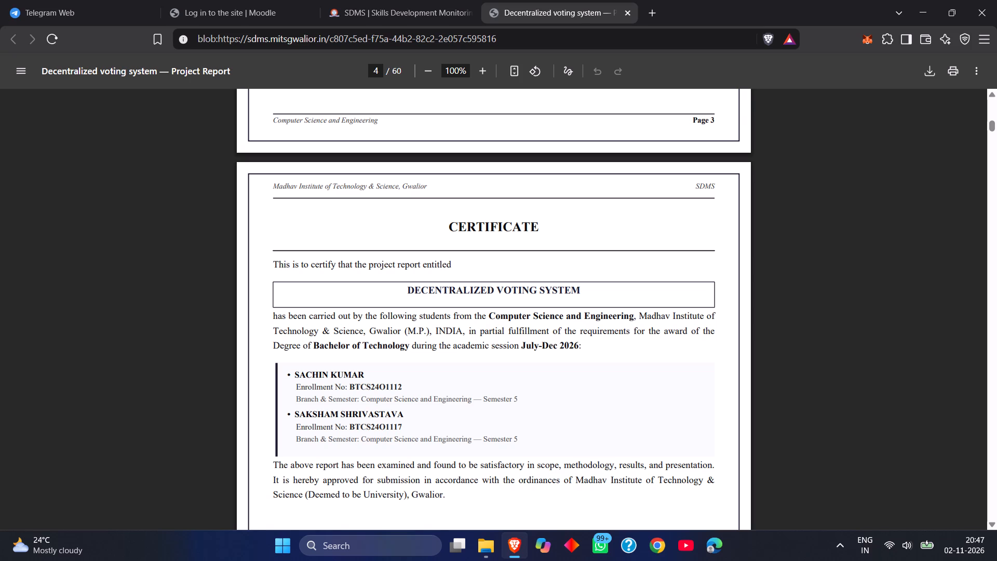
scroll(504, 310, "down", 5)
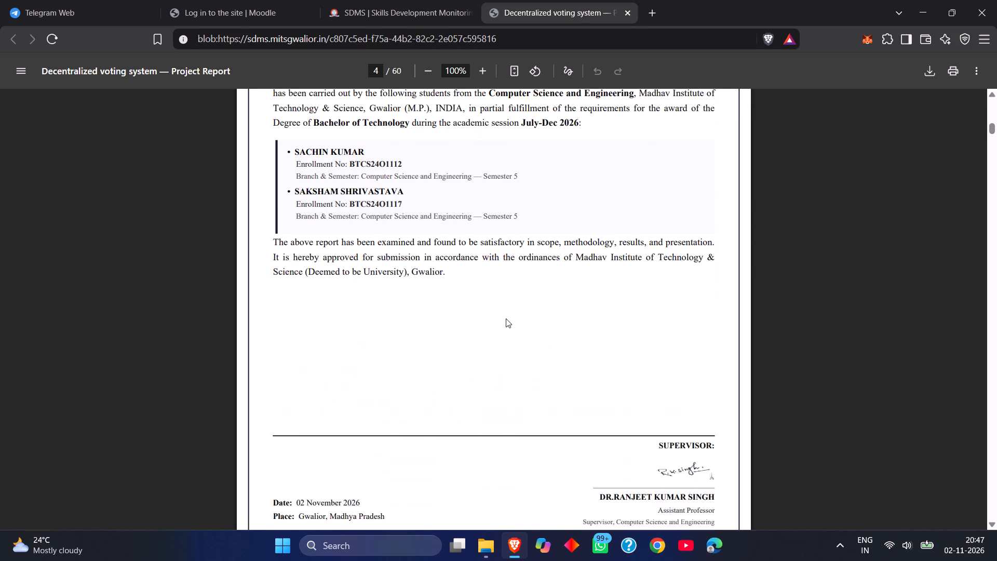
scroll(506, 319, "down", 3)
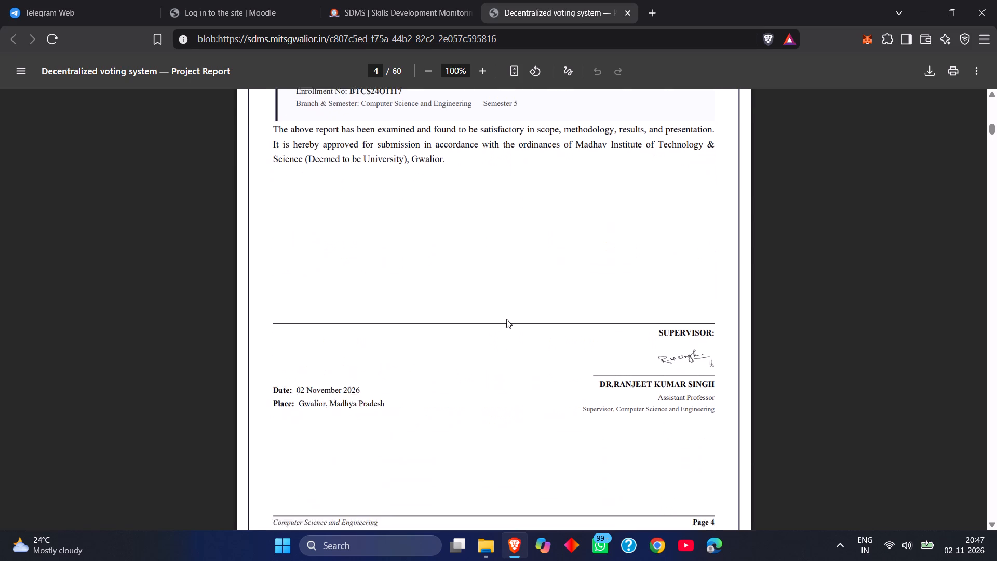
scroll(506, 319, "down", 9)
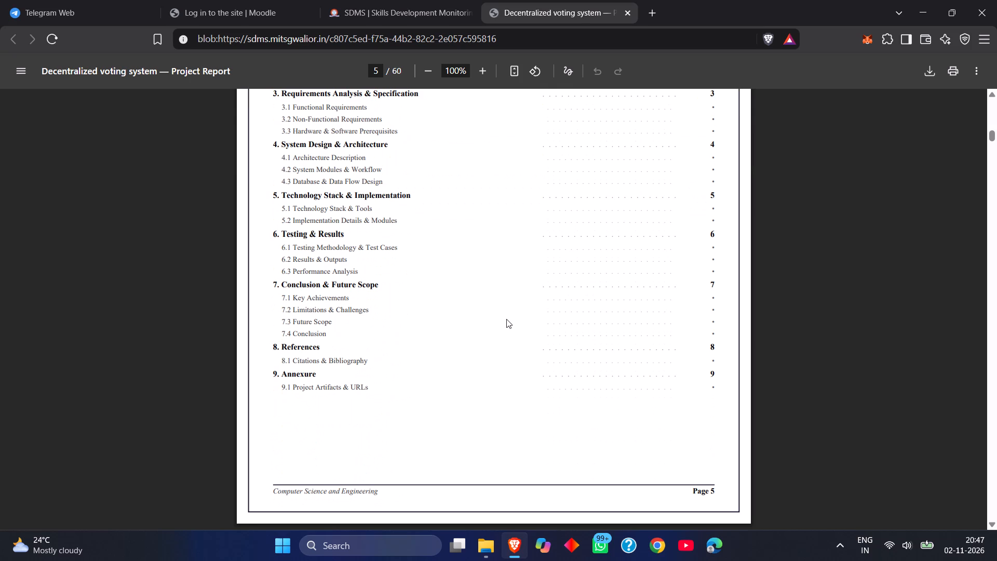
Examine the layout and content of the Project Overview, Literature Review & Background and Requirements Analysis & Specification chapters in the PDF.
scroll(506, 319, "down", 9)
scroll(506, 319, "up", 3)
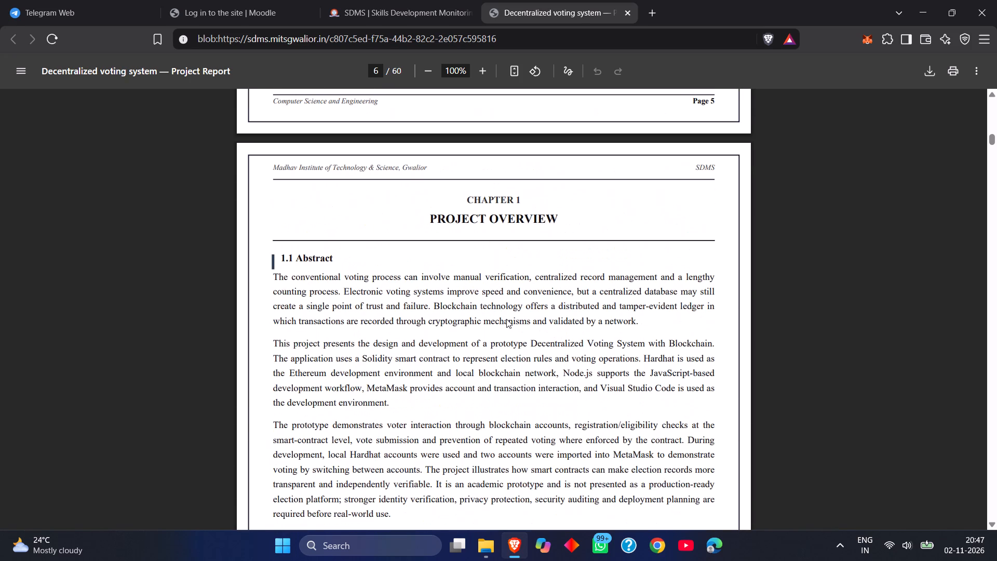
scroll(506, 319, "down", 14)
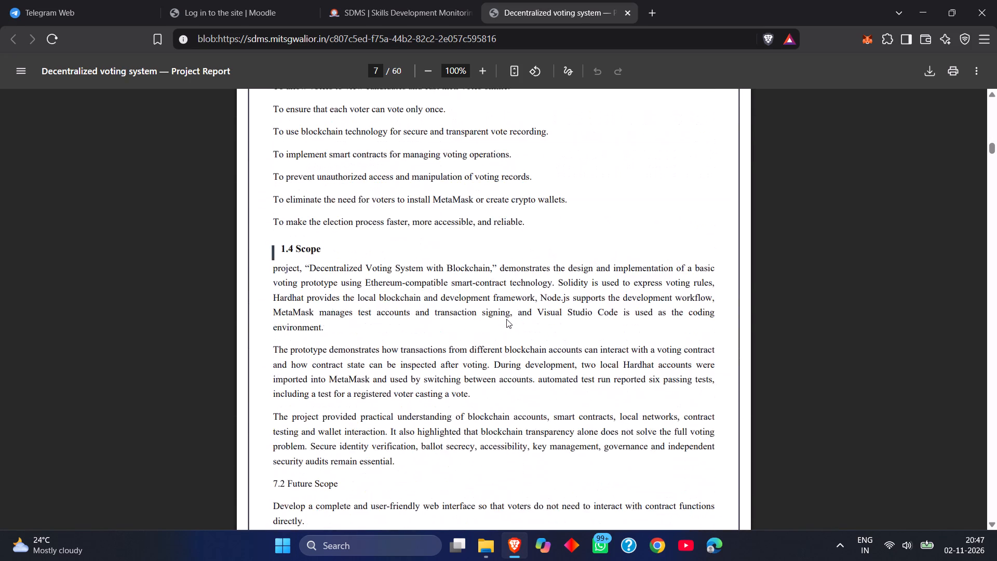
scroll(506, 319, "up", 5)
scroll(506, 319, "down", 8)
scroll(506, 319, "up", 3)
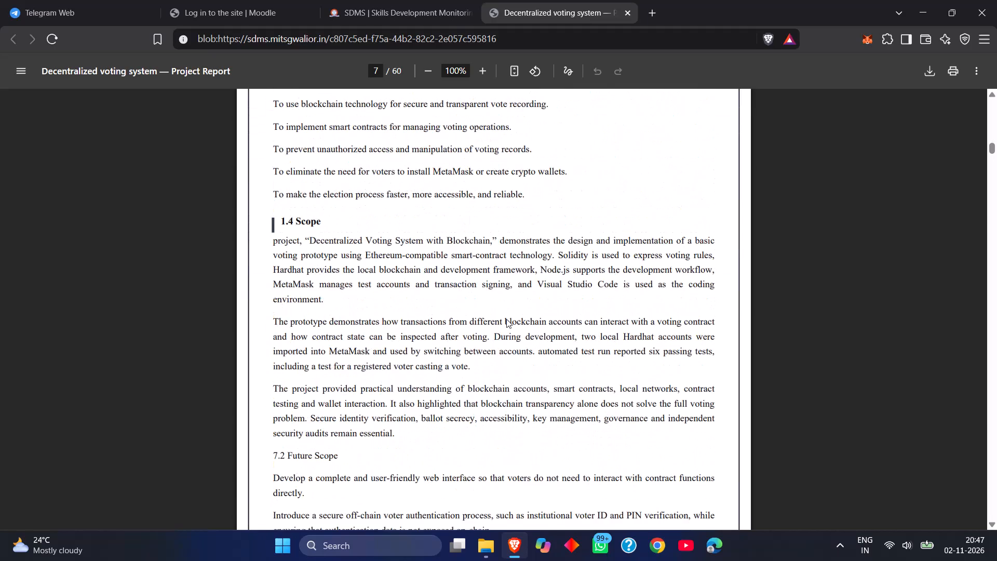
scroll(506, 319, "down", 7)
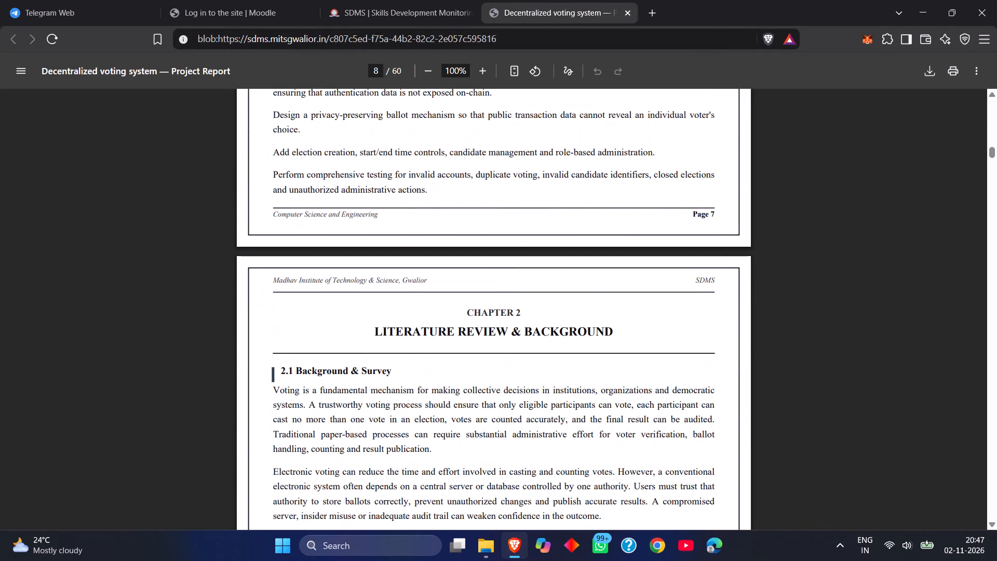
scroll(446, 343, "down", 8)
scroll(445, 345, "up", 2)
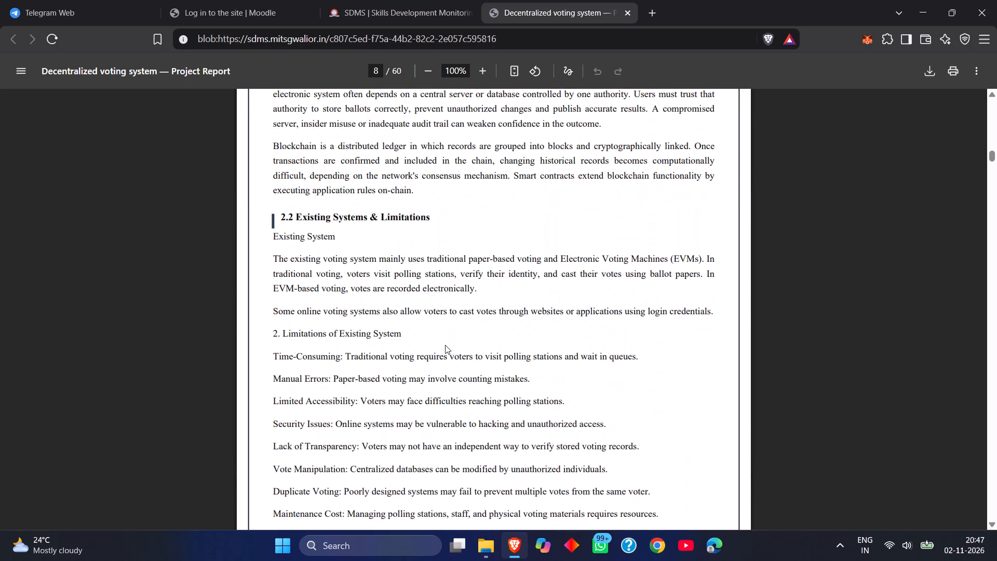
scroll(445, 345, "down", 6)
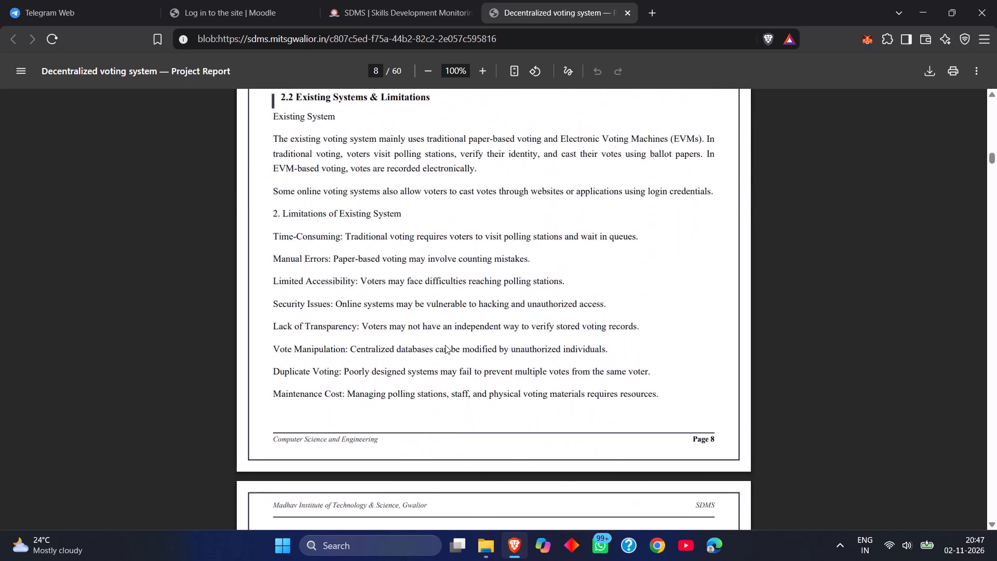
scroll(445, 345, "down", 14)
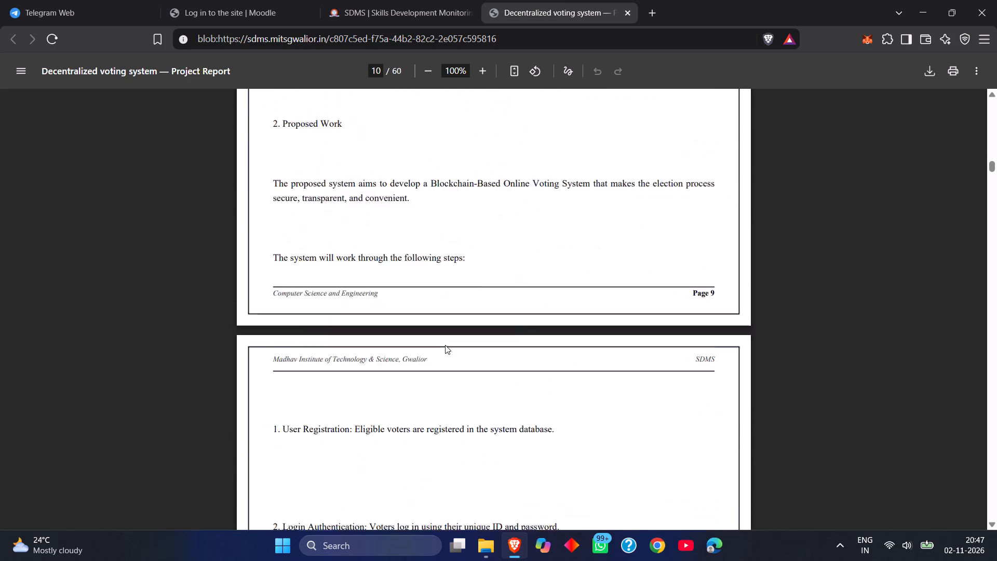
scroll(445, 345, "down", 20)
scroll(445, 345, "down", 18)
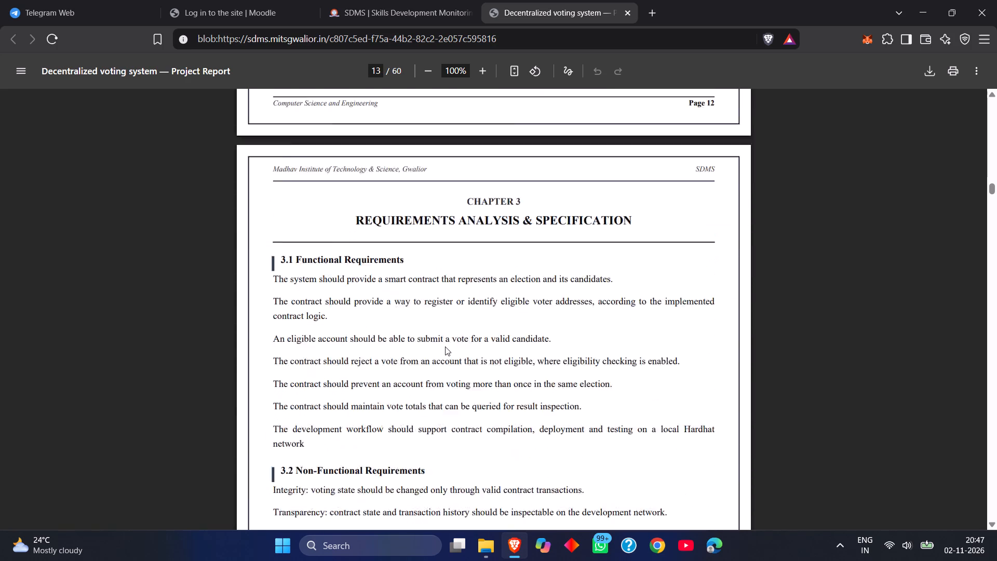
Examine the architecture description, system modules and workflow figure in the System Design & Architecture chapter of the PDF.
scroll(445, 346, "down", 8)
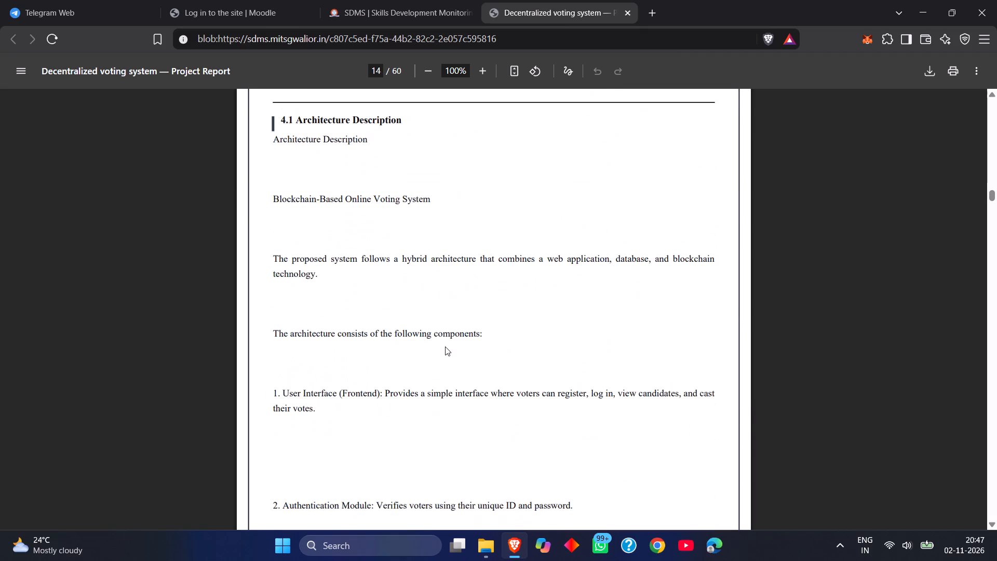
scroll(445, 346, "down", 8)
scroll(445, 346, "down", 20)
scroll(445, 346, "down", 11)
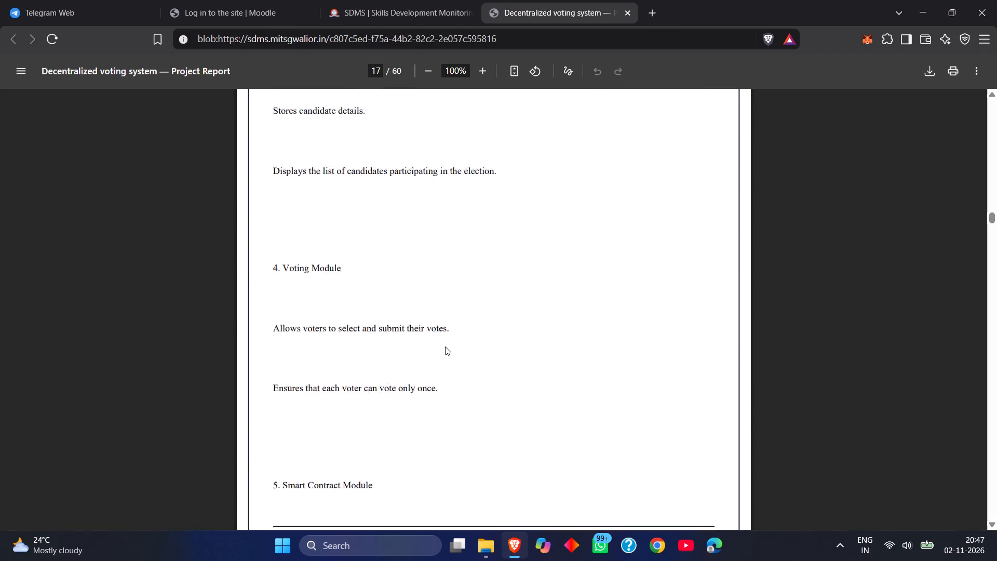
scroll(445, 346, "down", 20)
scroll(445, 346, "down", 20)
scroll(445, 346, "down", 2)
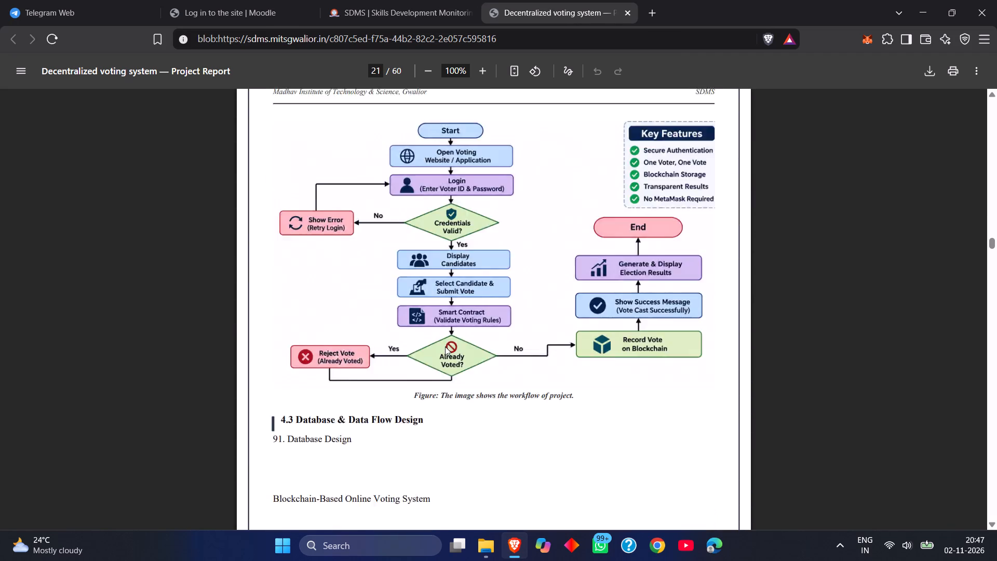
scroll(445, 346, "down", 4)
scroll(445, 346, "up", 9)
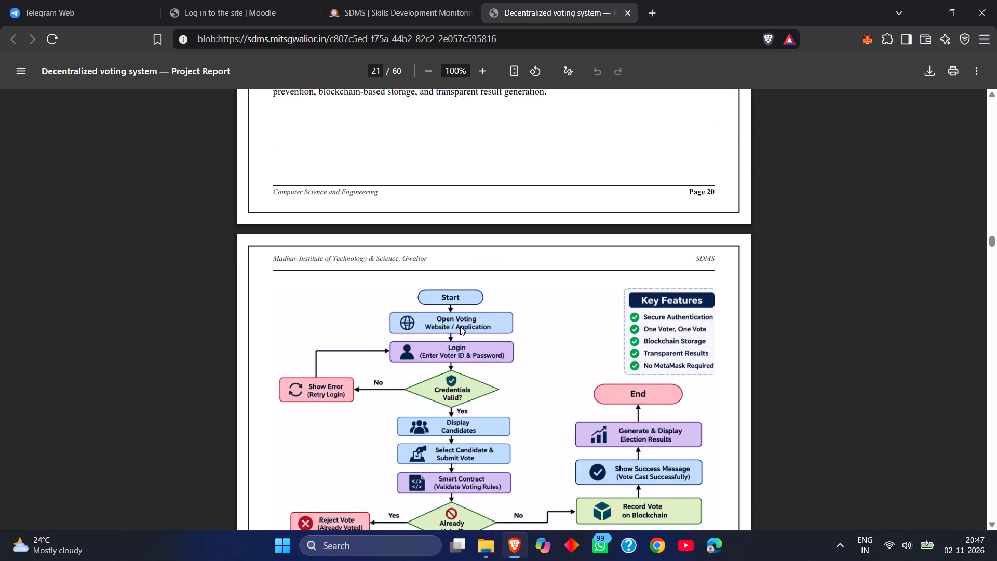
scroll(460, 326, "up", 4)
scroll(460, 326, "down", 2)
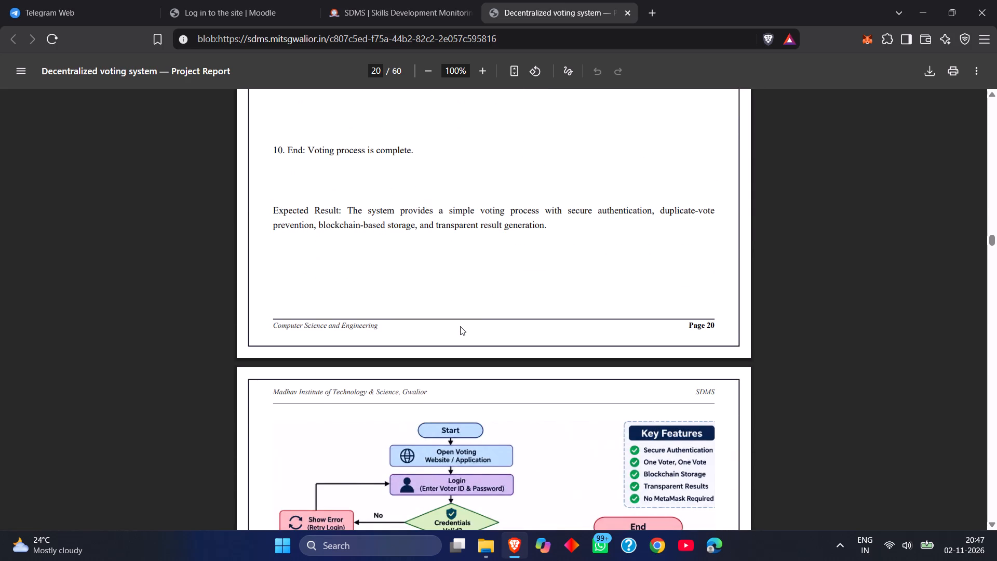
Recheck the system workflow steps and module descriptions on the pages before the workflow figure in the PDF.
scroll(460, 326, "up", 9)
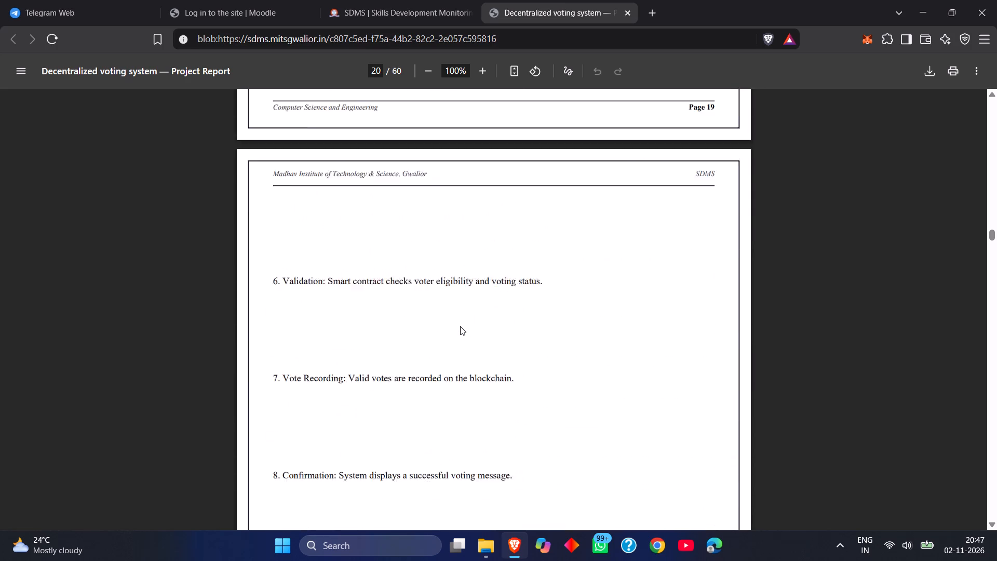
scroll(460, 326, "up", 7)
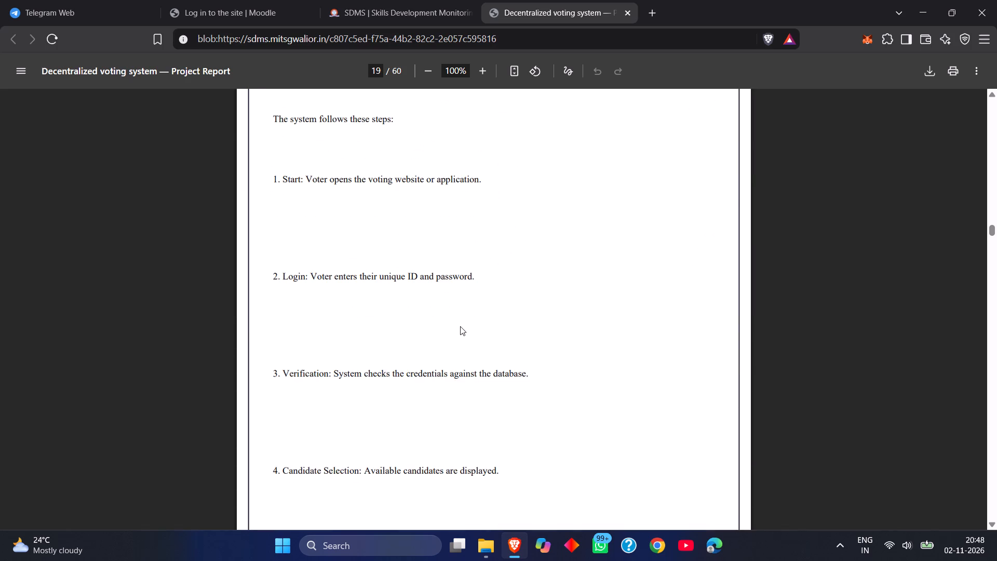
scroll(460, 326, "up", 9)
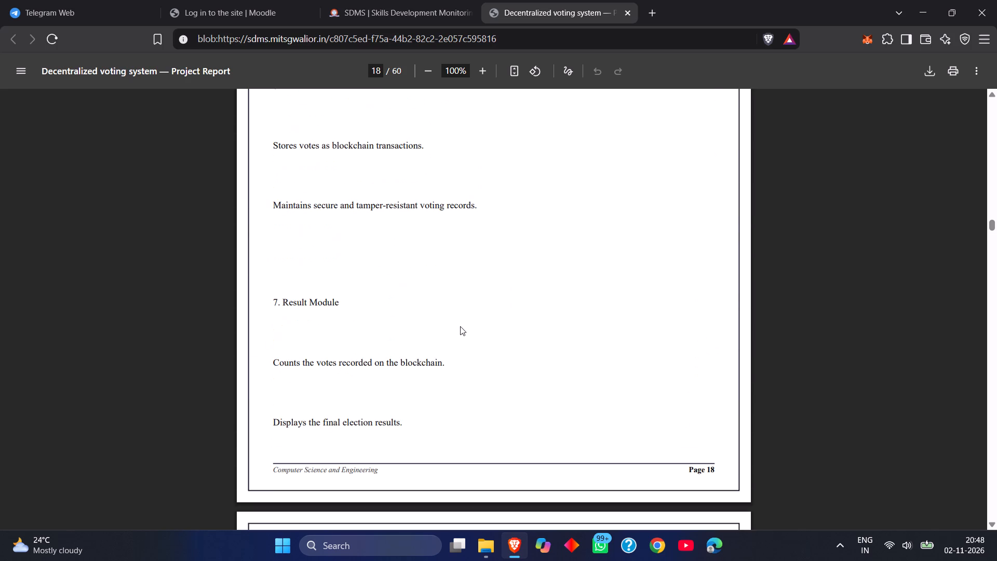
scroll(460, 326, "up", 4)
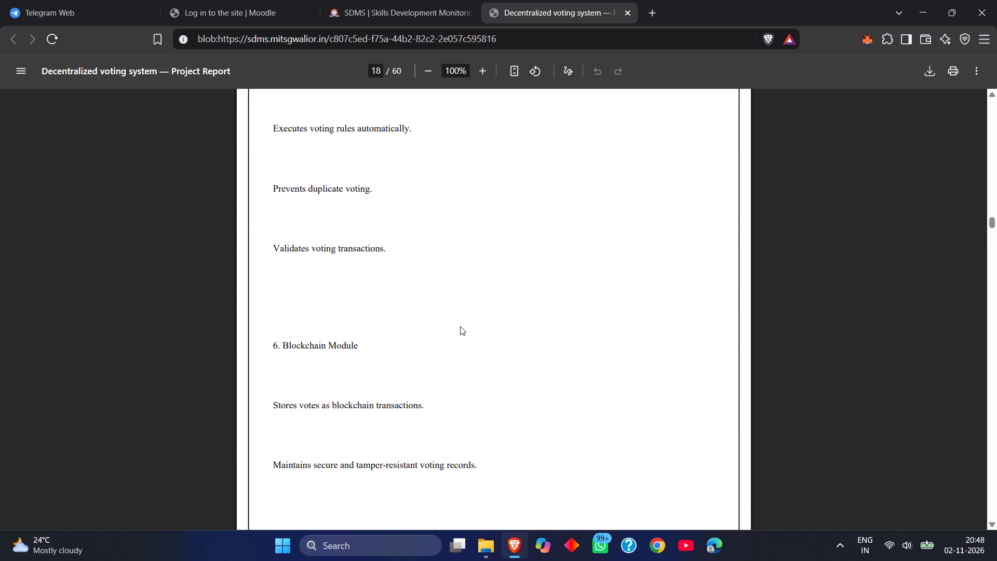
scroll(460, 326, "up", 1)
scroll(460, 326, "down", 12)
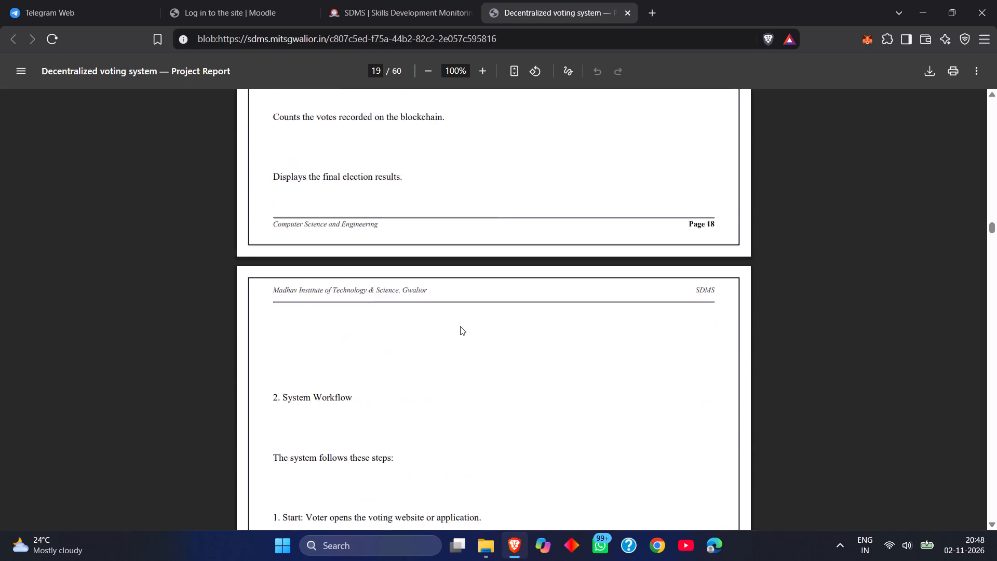
Examine the system workflow steps, the workflow figure and the 4.3 Database & Data Flow Design pages in the PDF.
scroll(460, 326, "up", 2)
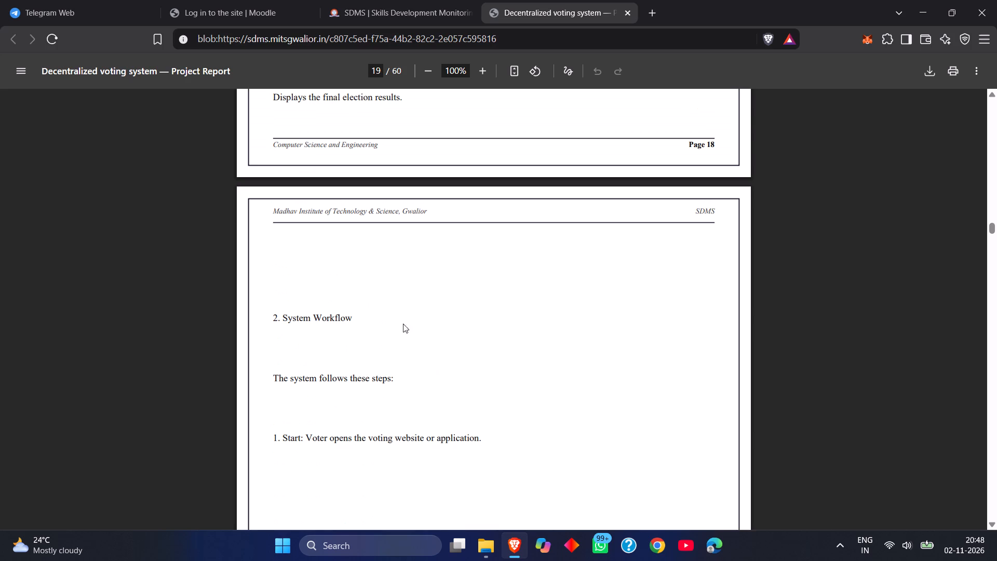
scroll(432, 326, "down", 20)
scroll(432, 326, "down", 6)
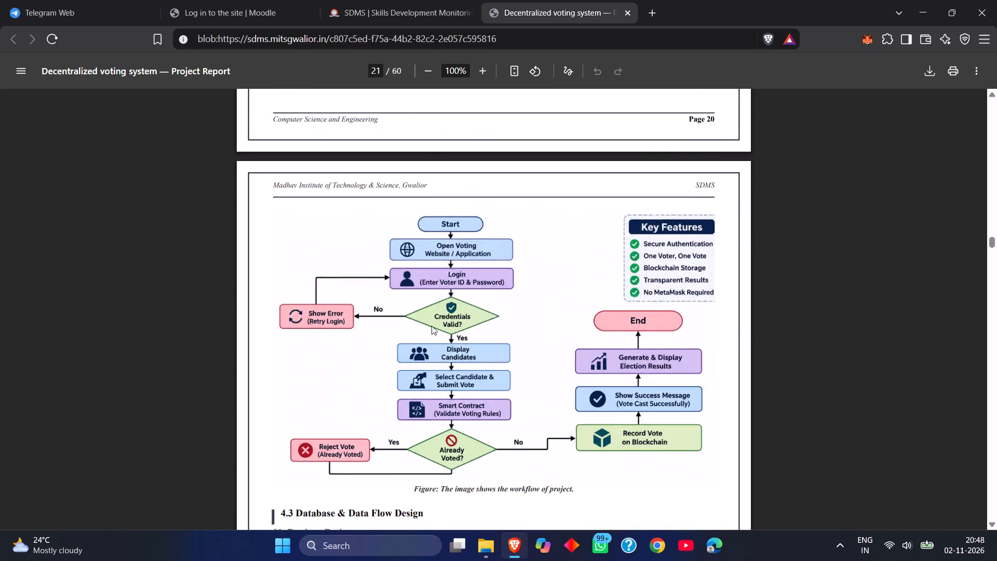
scroll(432, 326, "down", 7)
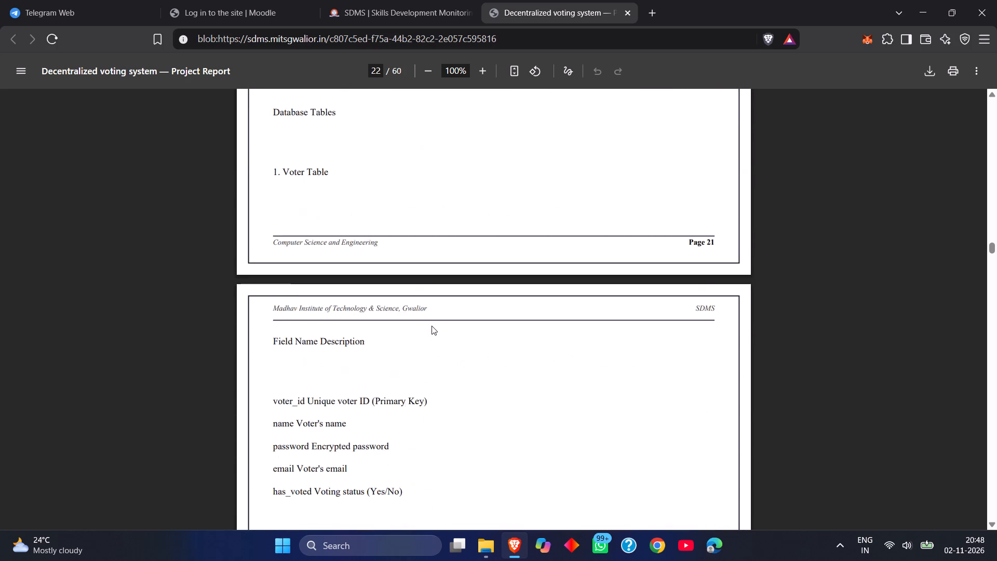
scroll(432, 326, "down", 7)
scroll(432, 326, "down", 20)
scroll(432, 326, "down", 7)
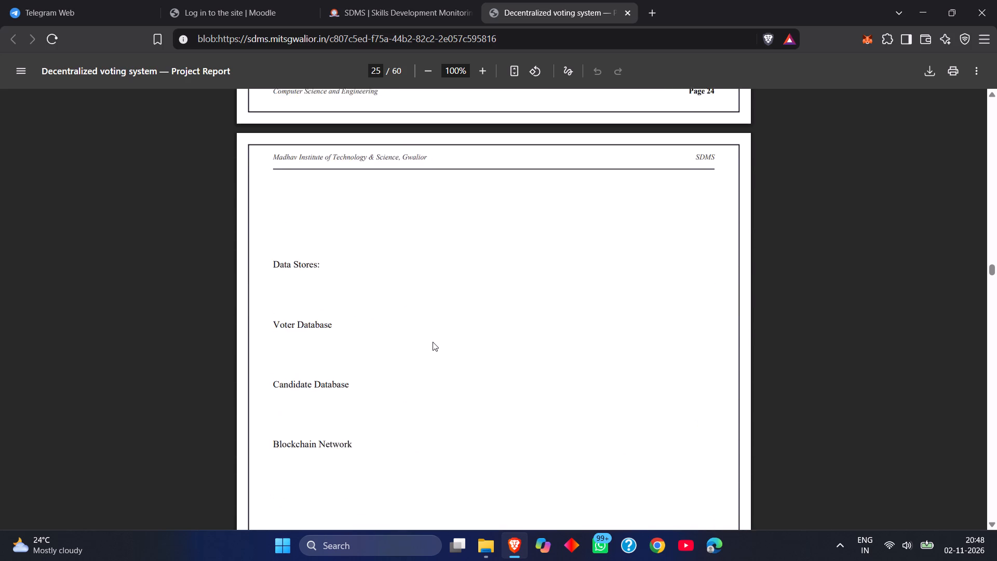
scroll(433, 342, "down", 20)
scroll(433, 342, "down", 15)
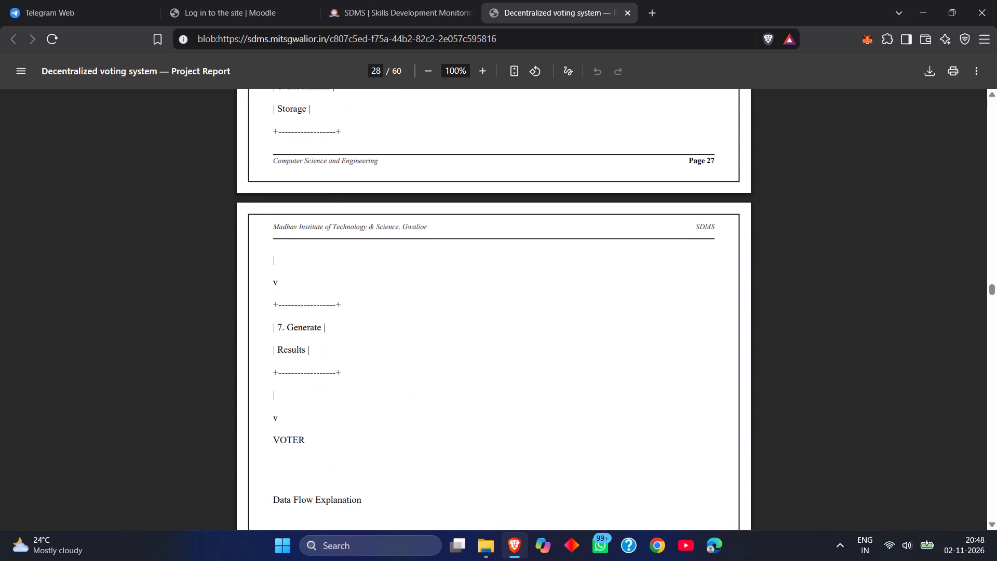
scroll(433, 342, "down", 14)
scroll(433, 342, "down", 8)
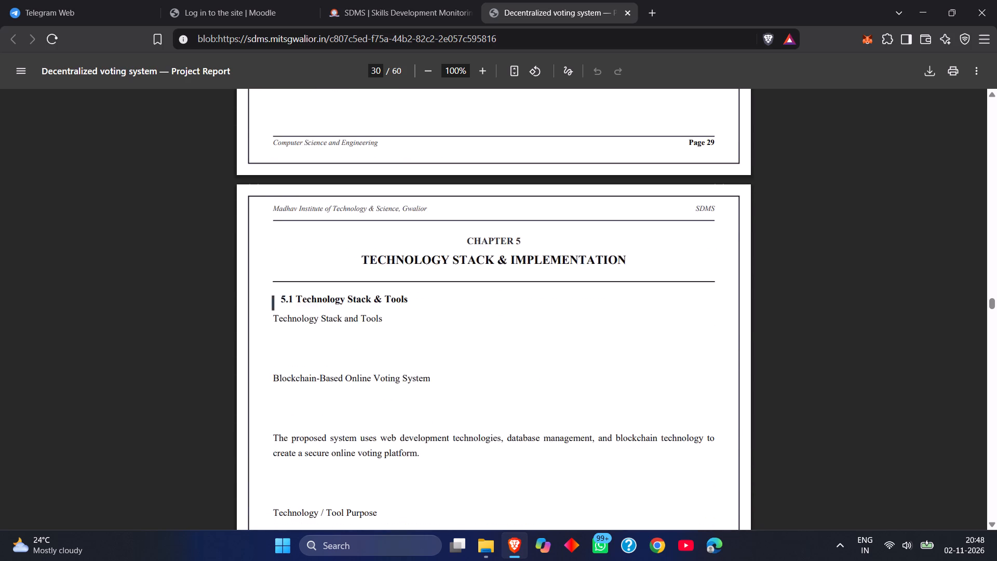
Examine the Technology Stack & Implementation chapter in the PDF, from the tools and requirements to the module working pages.
scroll(433, 342, "down", 18)
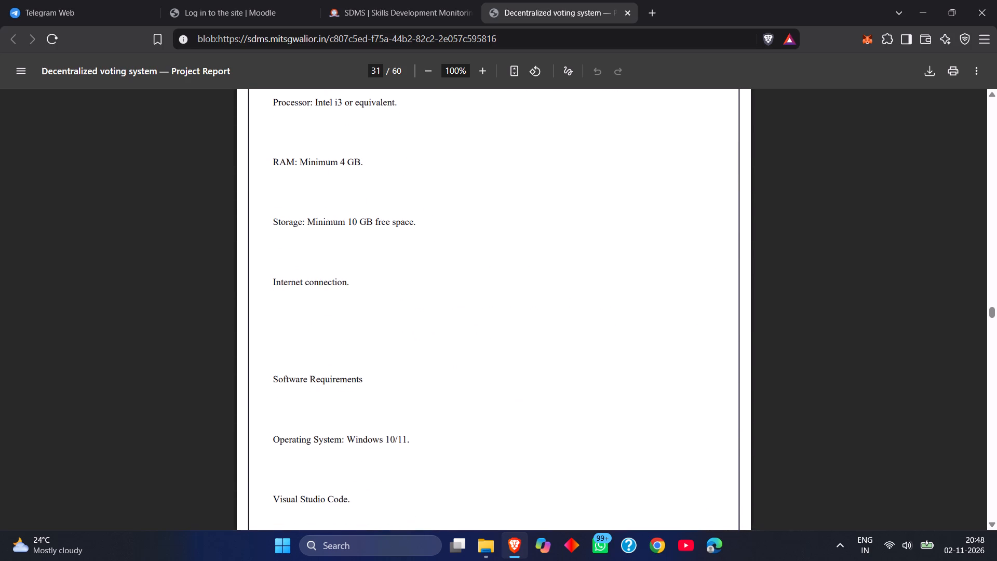
scroll(433, 342, "down", 20)
scroll(433, 342, "down", 6)
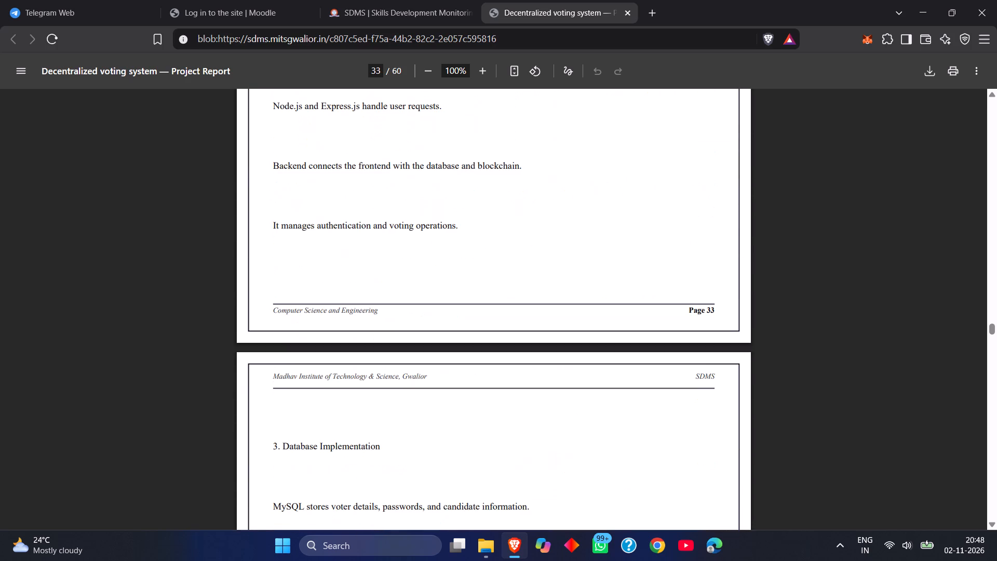
scroll(433, 342, "down", 7)
scroll(433, 342, "down", 16)
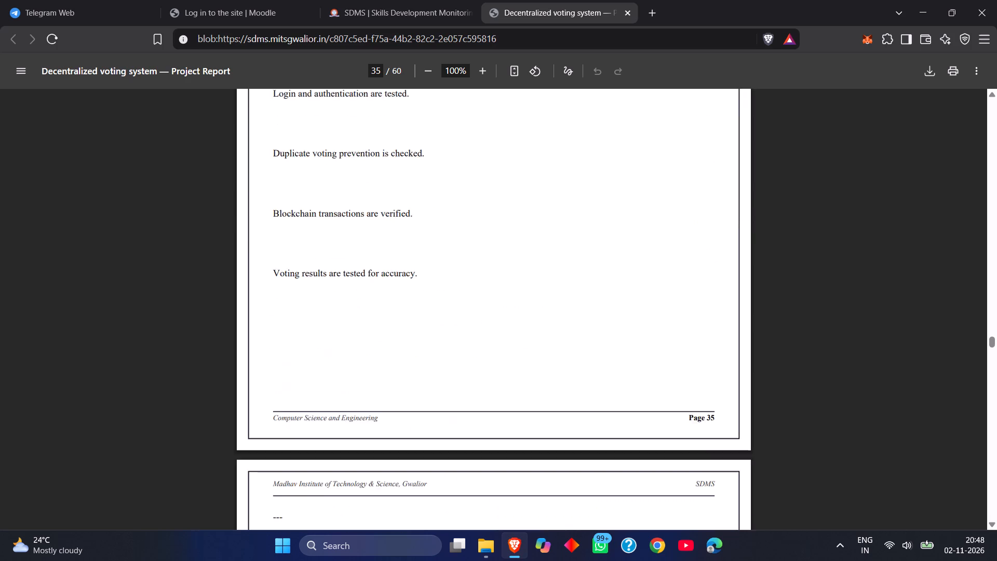
scroll(433, 342, "down", 12)
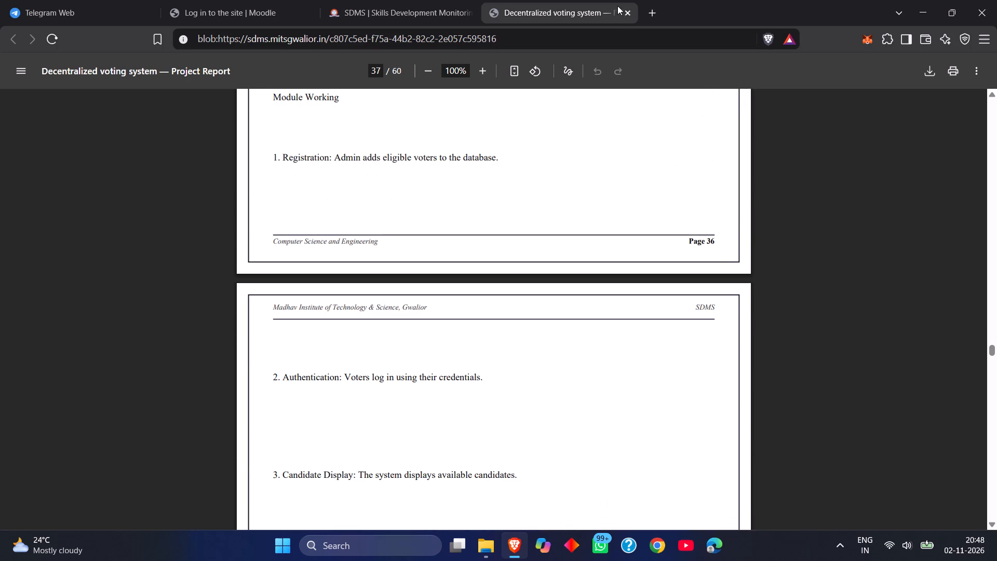
Close the report's PDF preview and return to the SDMS report form.
left_click(627, 6)
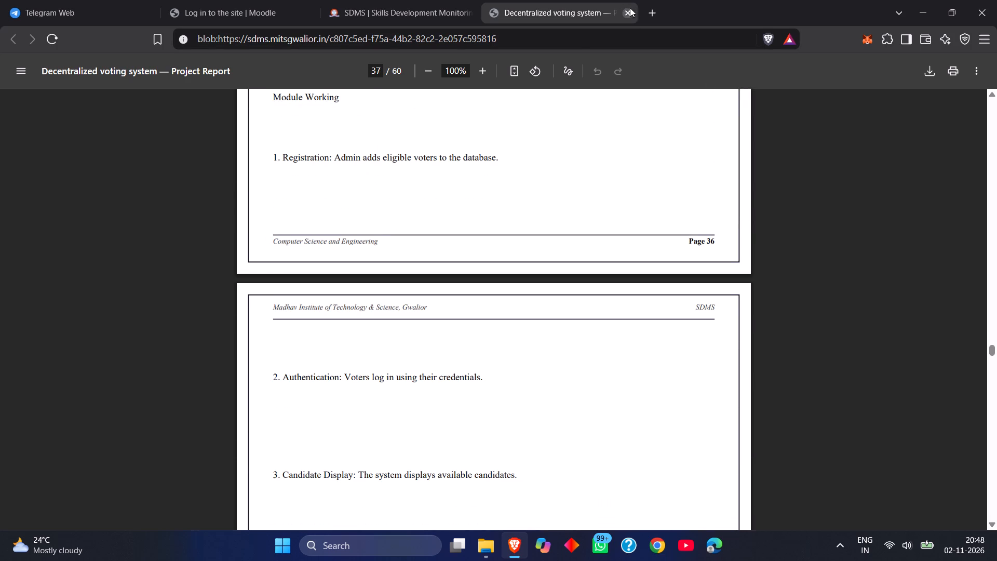
left_click(629, 8)
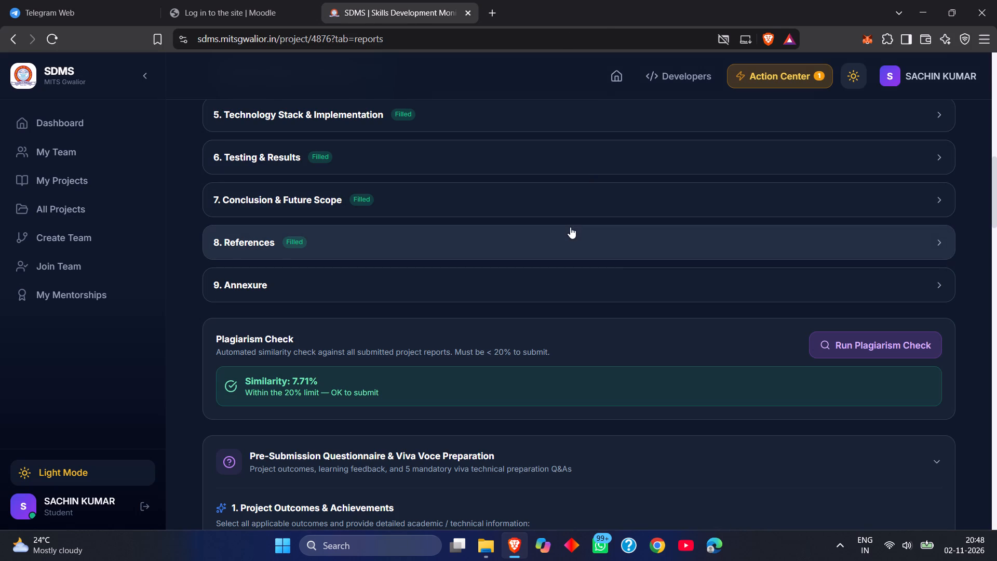
Check the image limit note, expand the System Design & Architecture section and examine its 4.1 and 4.2 content and attached workflow image.
scroll(570, 228, "up", 4)
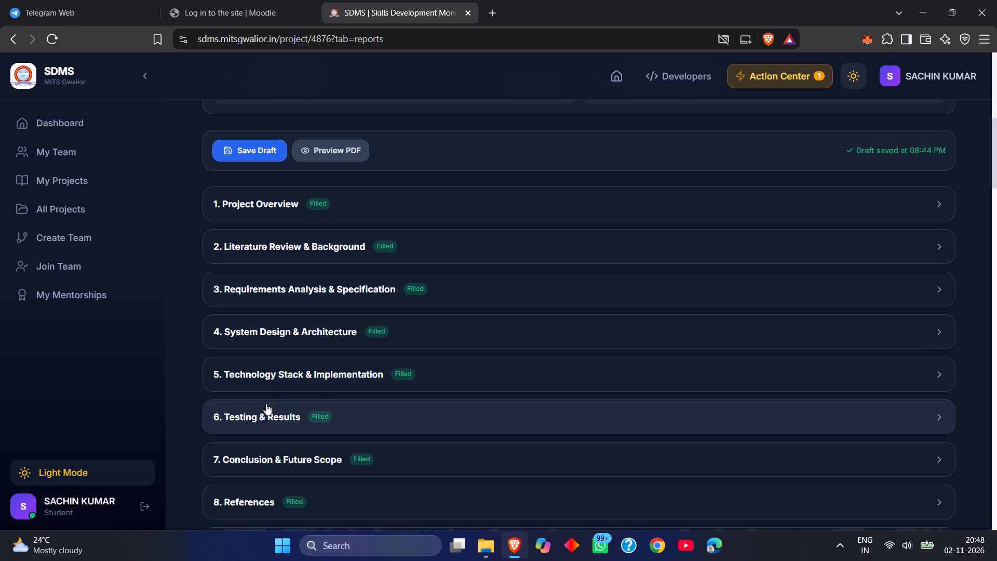
scroll(266, 404, "down", 1)
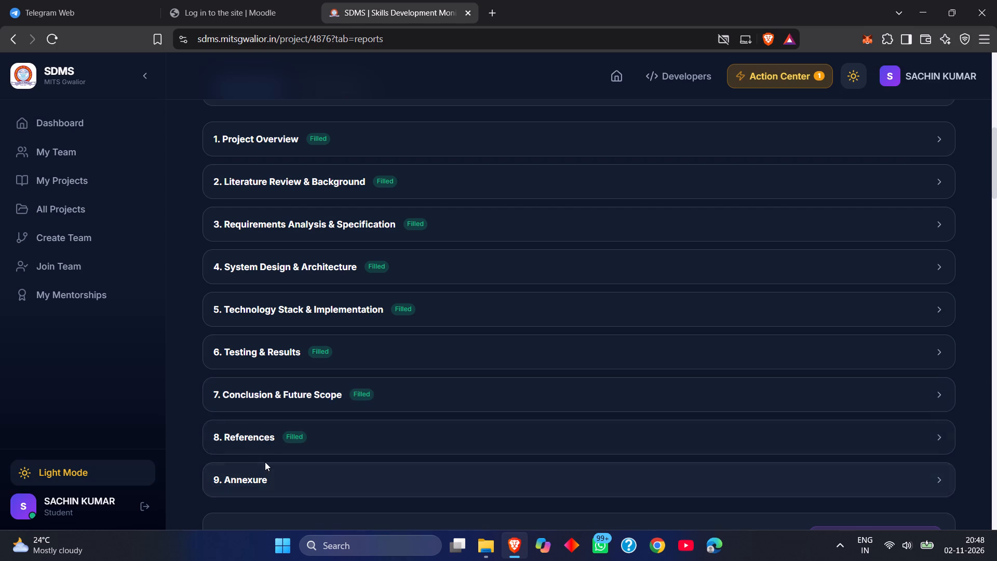
scroll(265, 462, "up", 4)
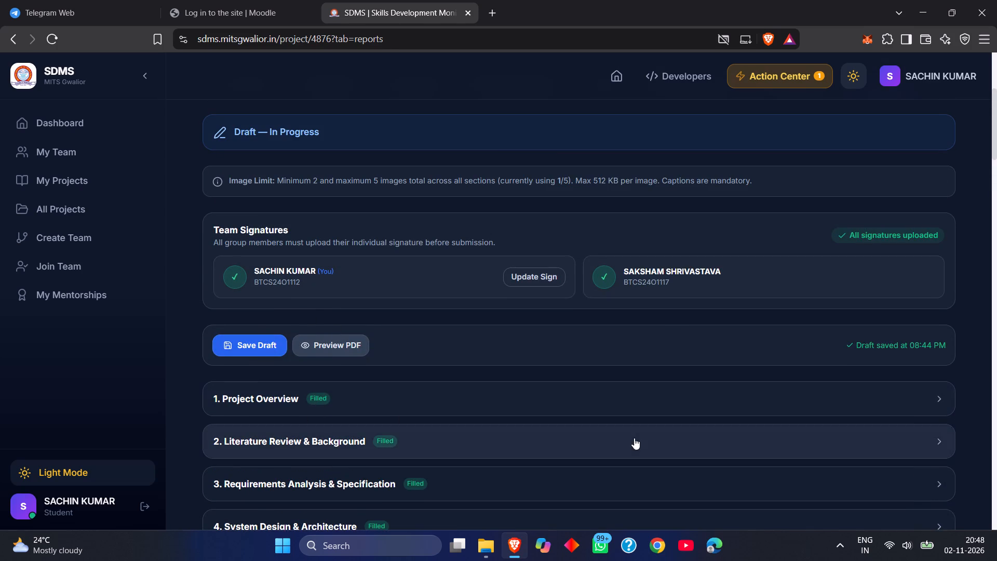
scroll(700, 362, "down", 2)
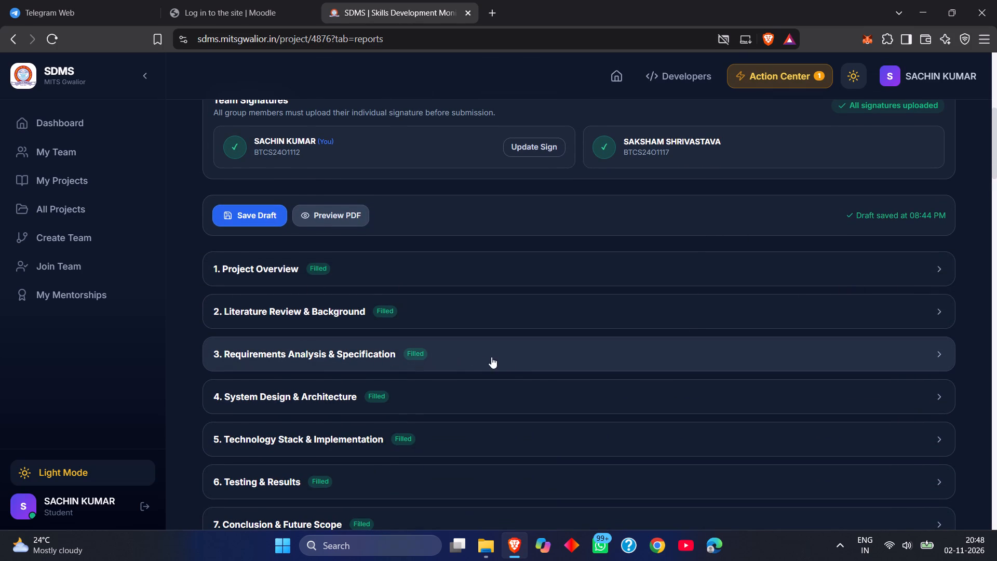
scroll(590, 352, "down", 1)
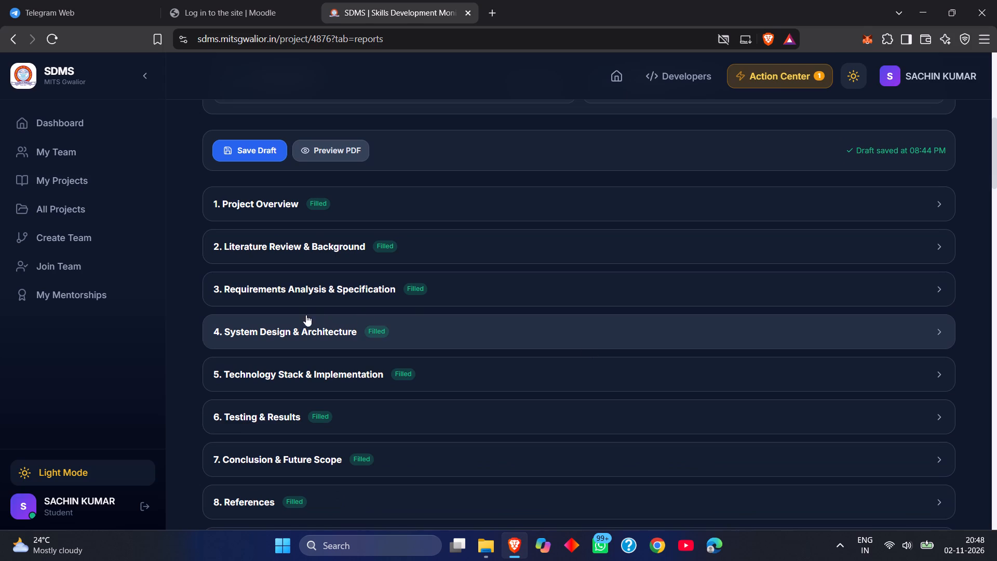
left_click(936, 338)
scroll(664, 333, "down", 10)
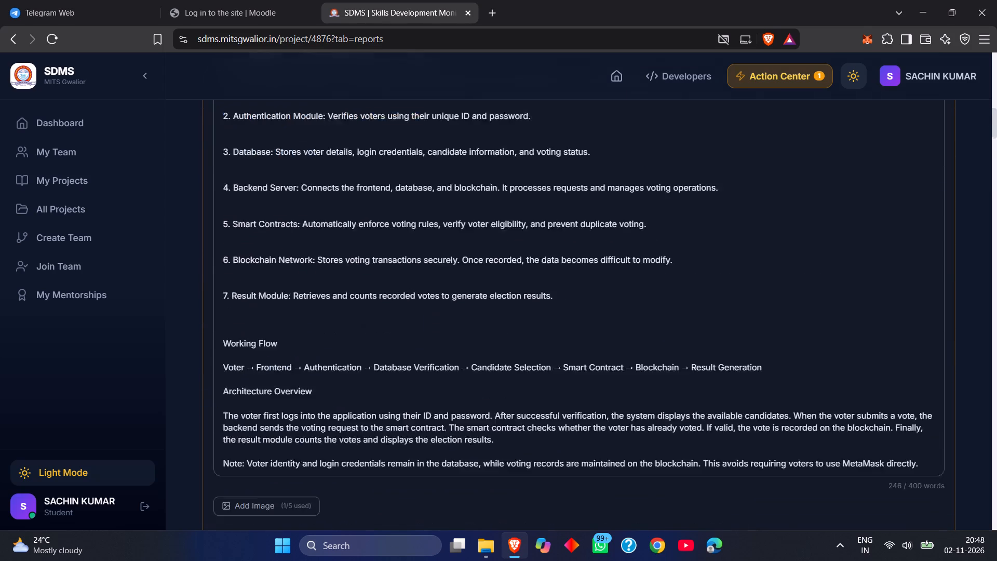
scroll(660, 333, "down", 5)
scroll(660, 333, "up", 5)
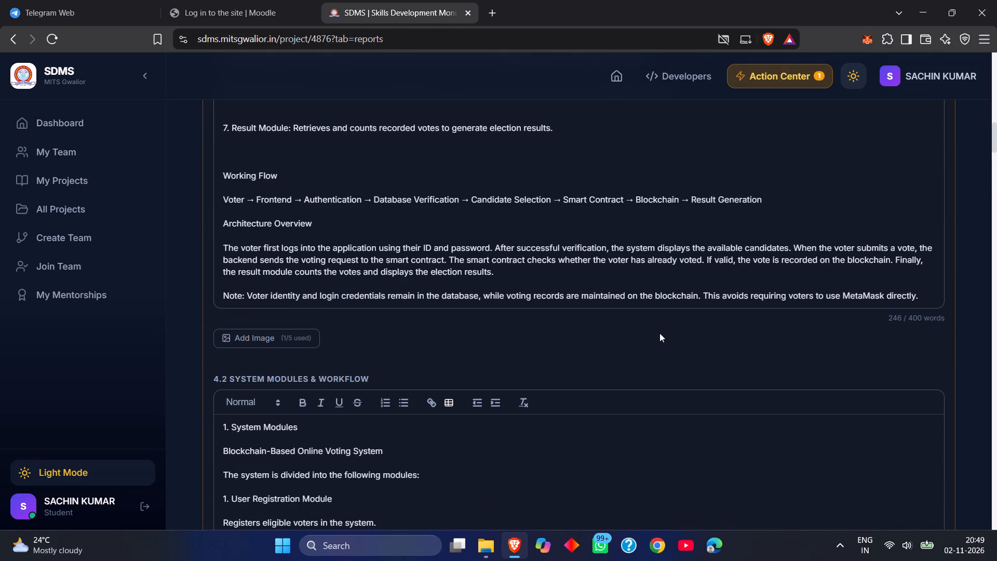
scroll(659, 333, "down", 8)
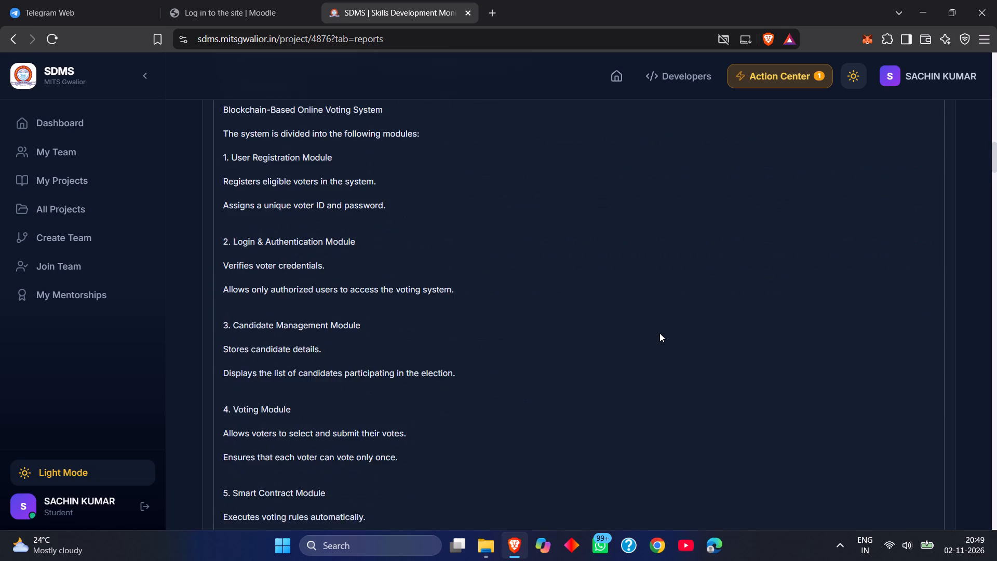
scroll(659, 333, "down", 12)
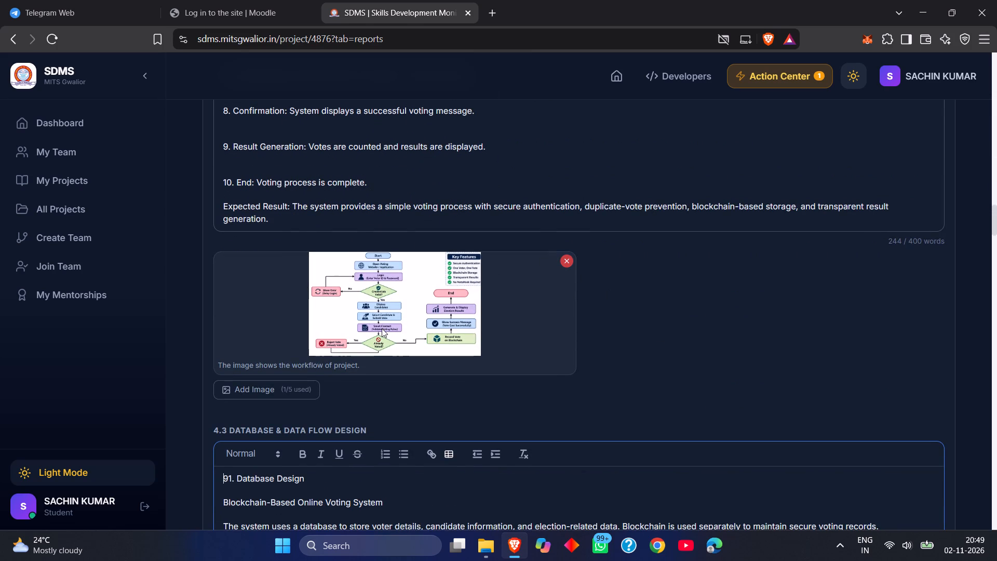
Recheck the 4.2 workflow steps and 4.1 architecture description in the form, and collapse the System Design & Architecture section.
scroll(382, 328, "up", 6)
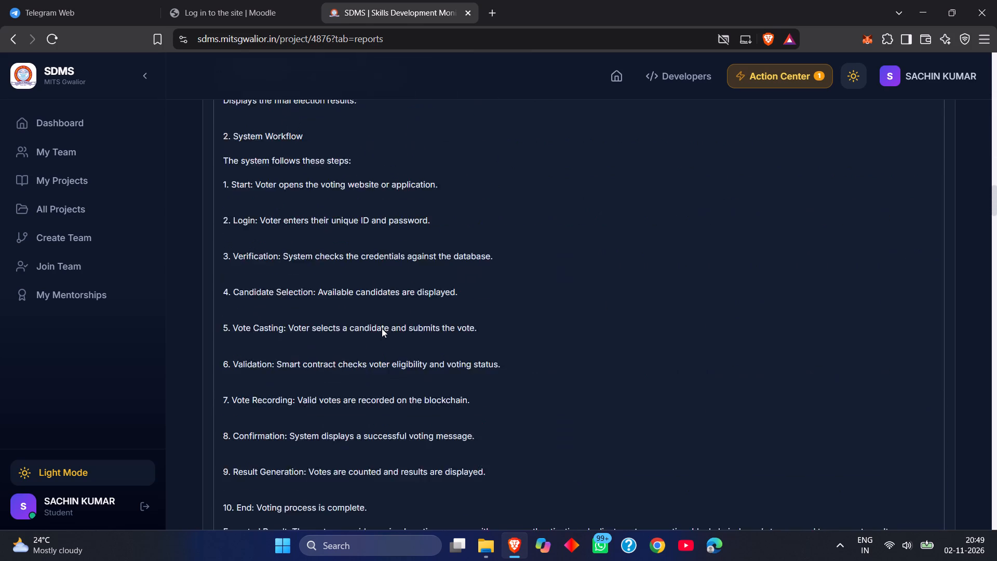
scroll(382, 328, "up", 16)
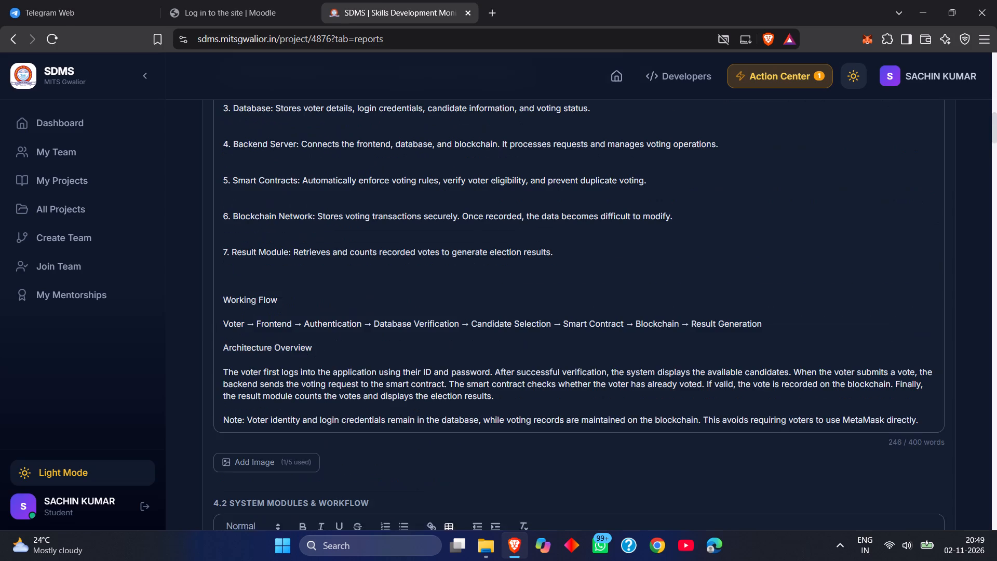
scroll(366, 336, "up", 5)
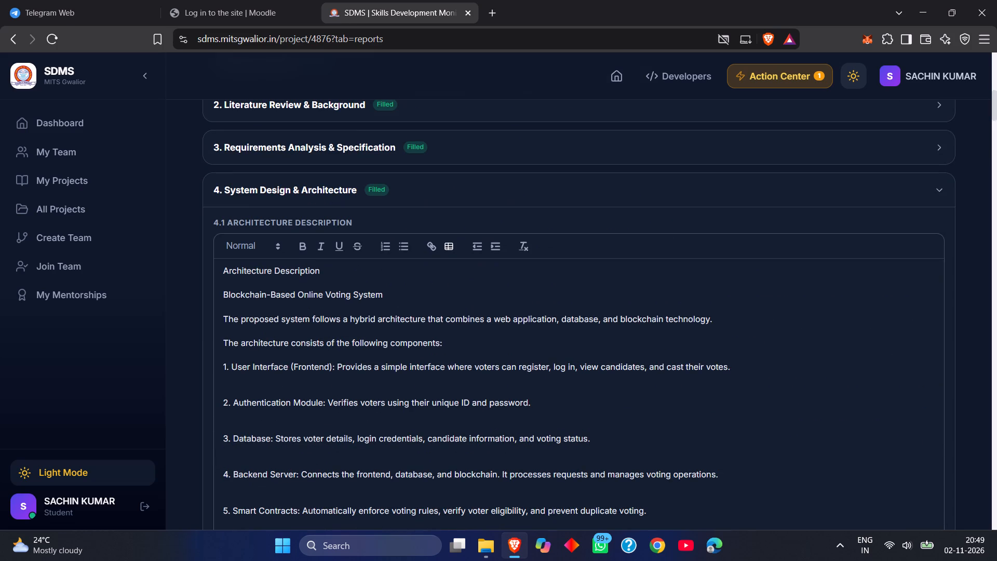
scroll(393, 274, "up", 4)
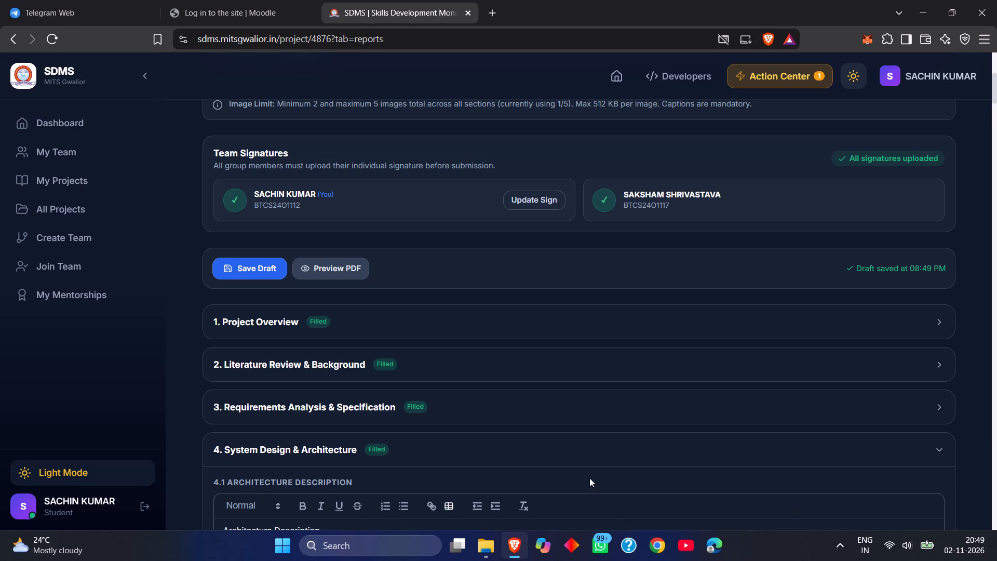
scroll(589, 478, "down", 3)
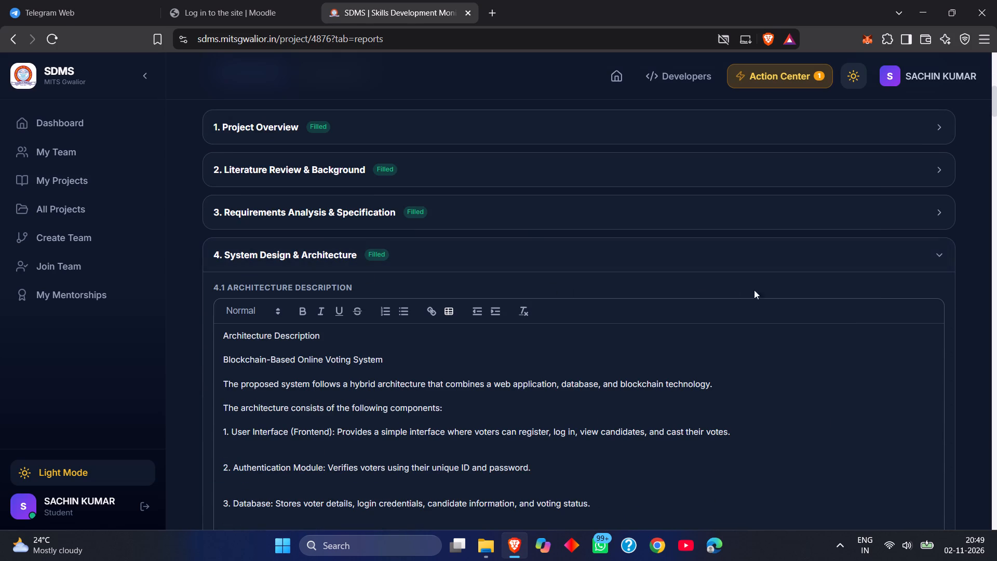
left_click(944, 256)
Expand the Testing & Results section and examine the 6.1 Testing Methodology & Test Cases text and its image slot.
scroll(798, 280, "down", 3)
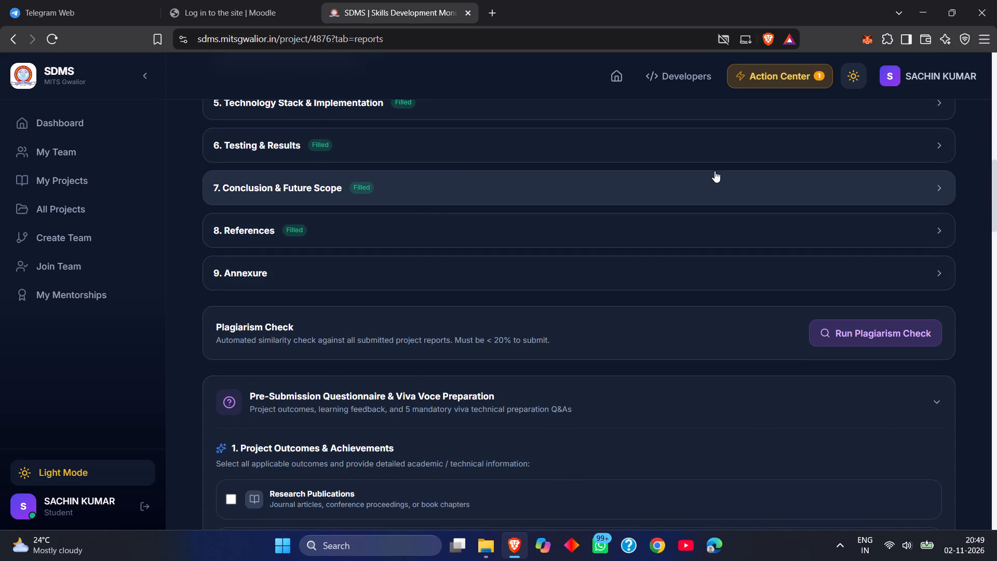
scroll(724, 180, "up", 2)
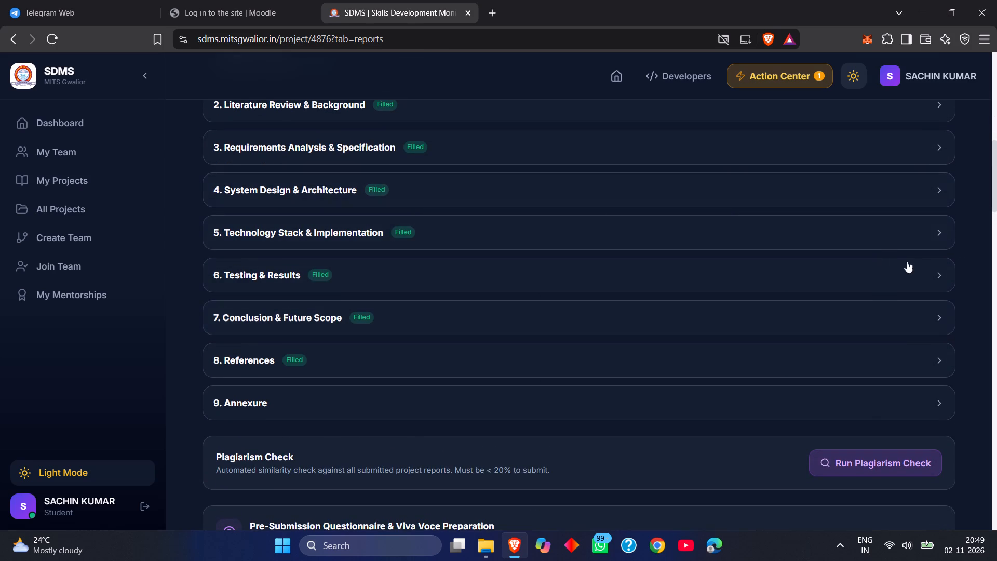
left_click(942, 273)
scroll(642, 400, "down", 3)
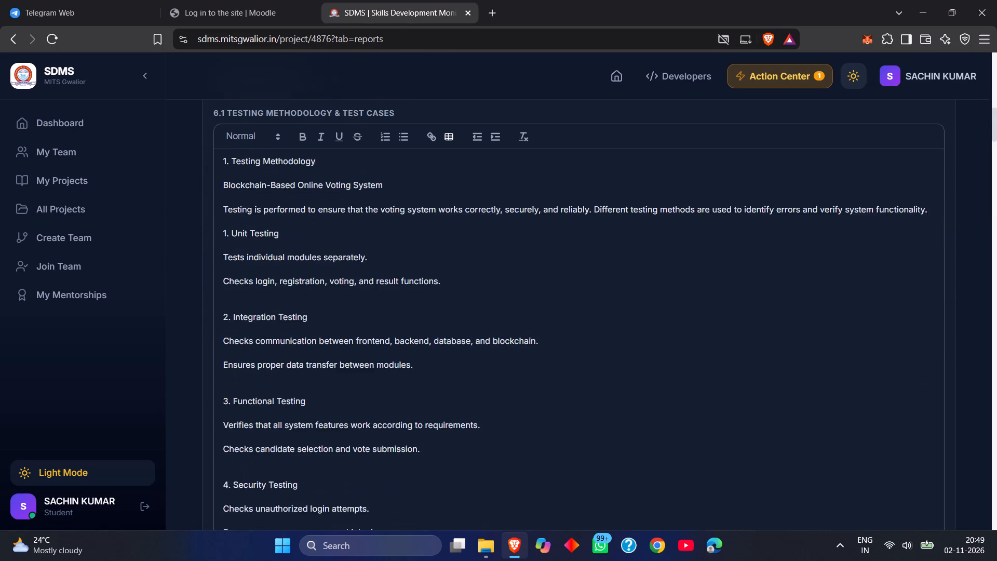
scroll(629, 390, "down", 10)
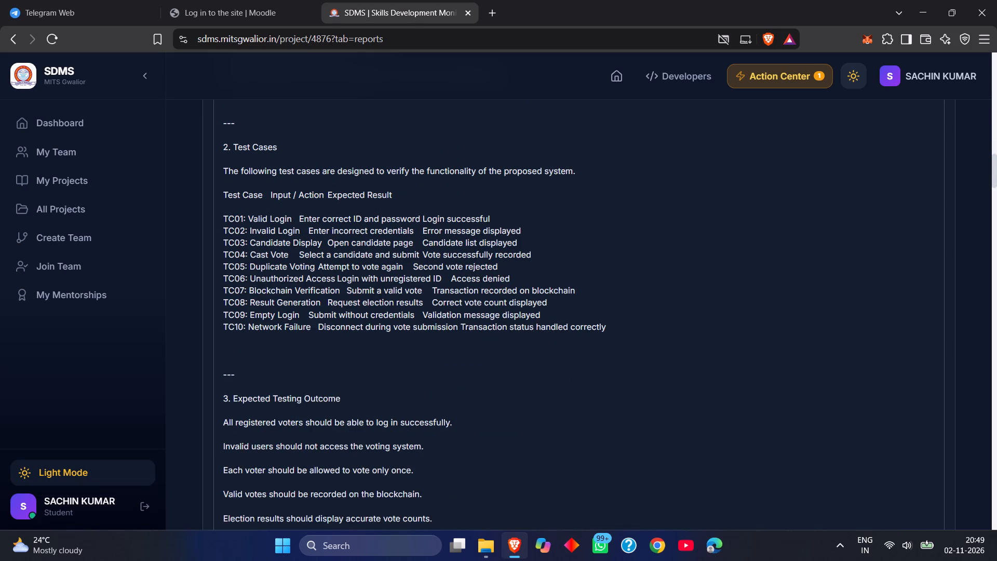
scroll(332, 315, "down", 4)
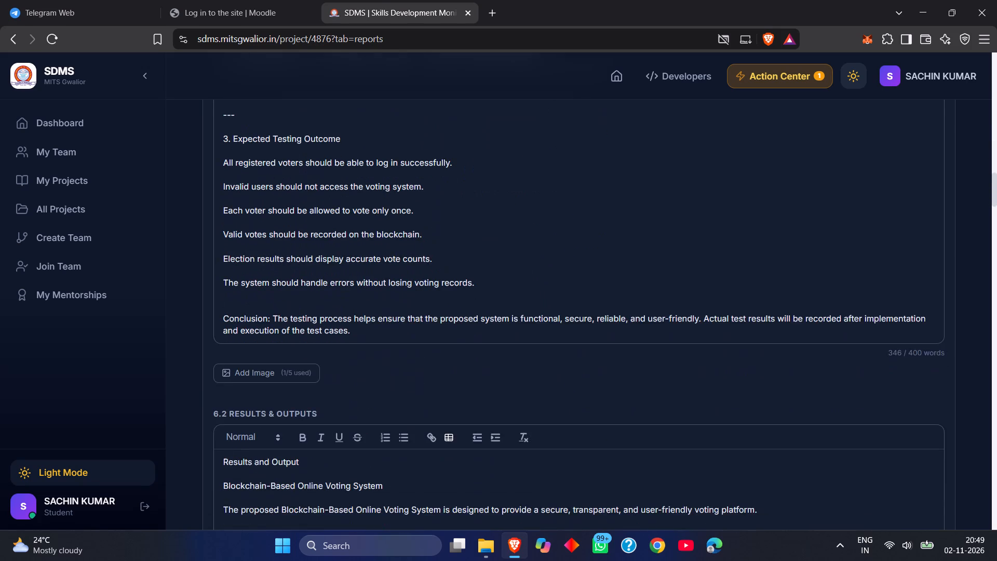
Read the 6.2 Results & Outputs text, covering its expected results, system output, sample output and conclusion.
scroll(332, 316, "down", 6)
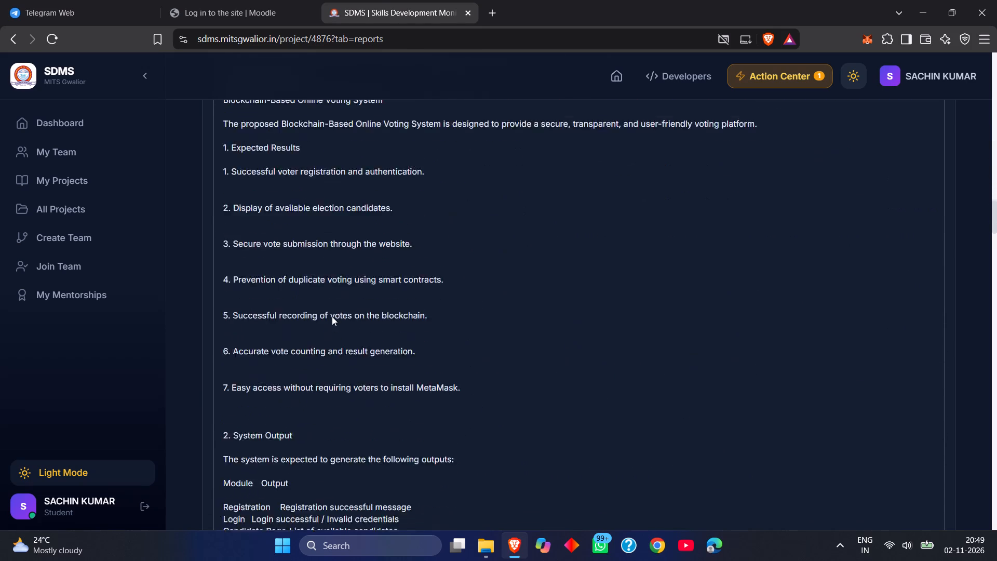
scroll(332, 316, "down", 8)
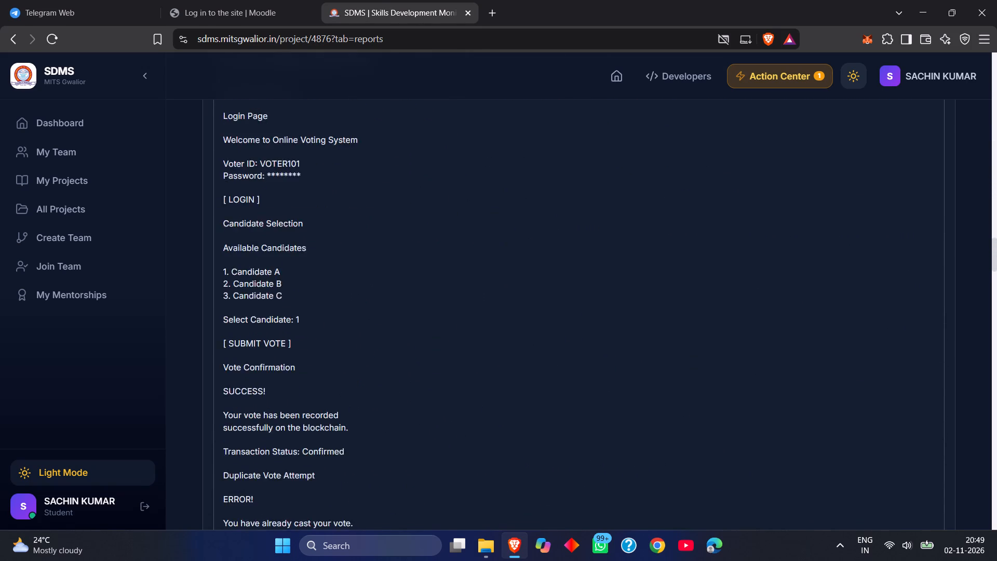
scroll(332, 316, "down", 2)
left_click(292, 143)
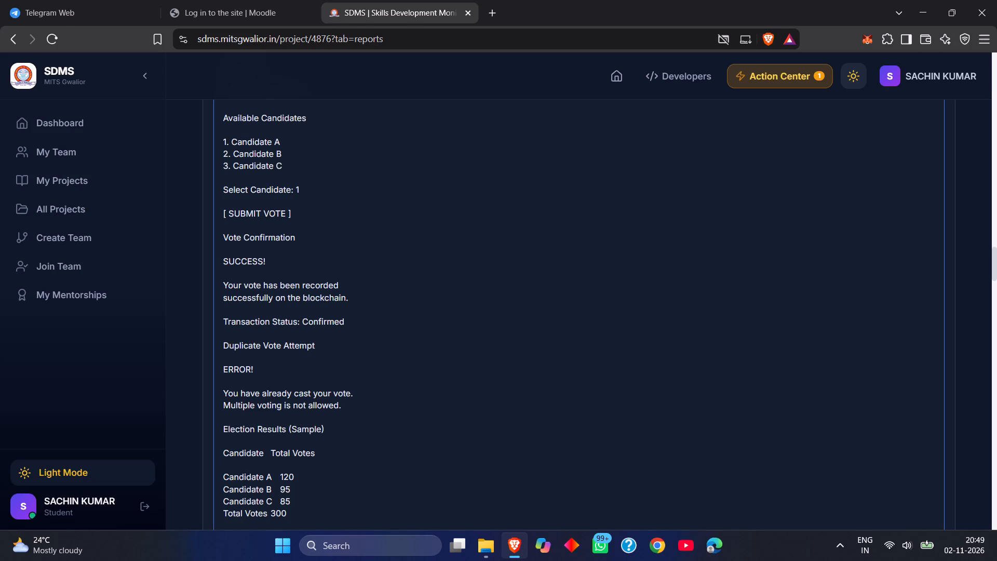
scroll(294, 214, "up", 3)
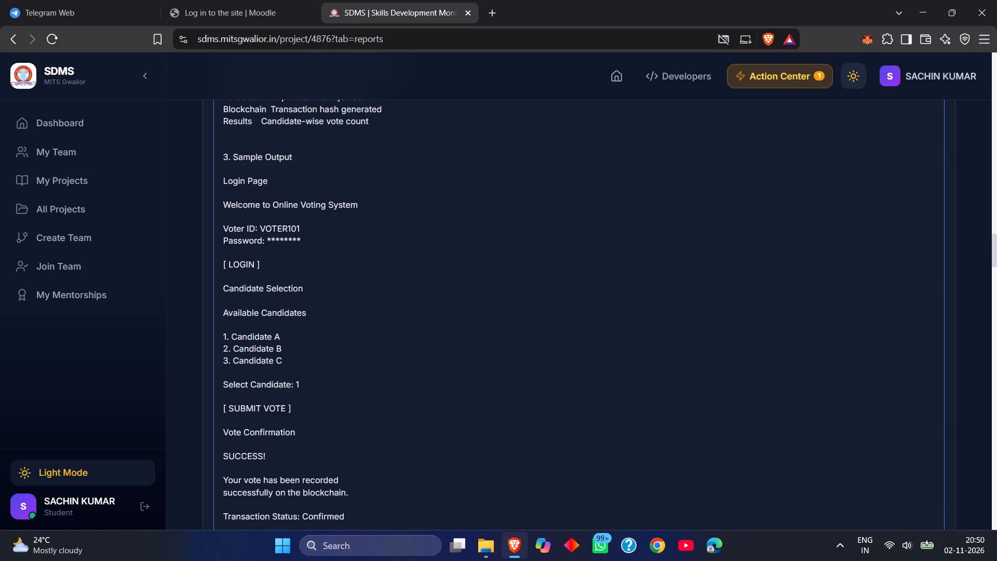
scroll(373, 230, "up", 1)
scroll(373, 230, "down", 3)
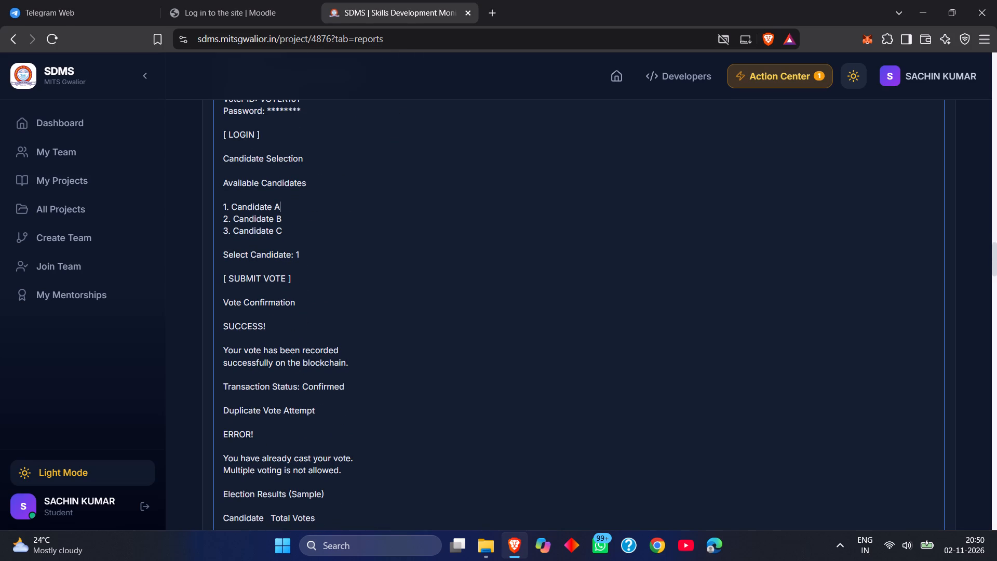
scroll(318, 259, "down", 5)
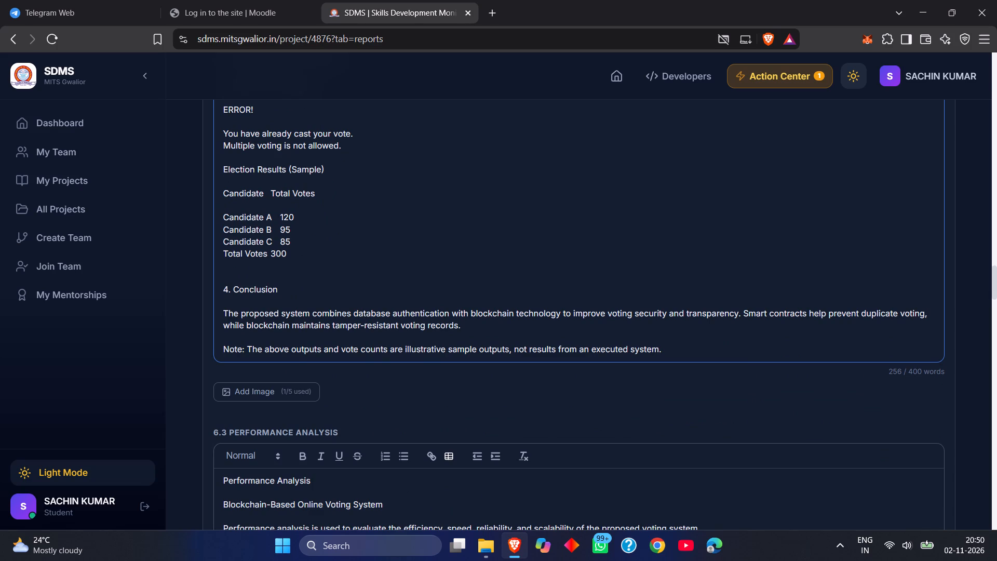
scroll(332, 250, "up", 2)
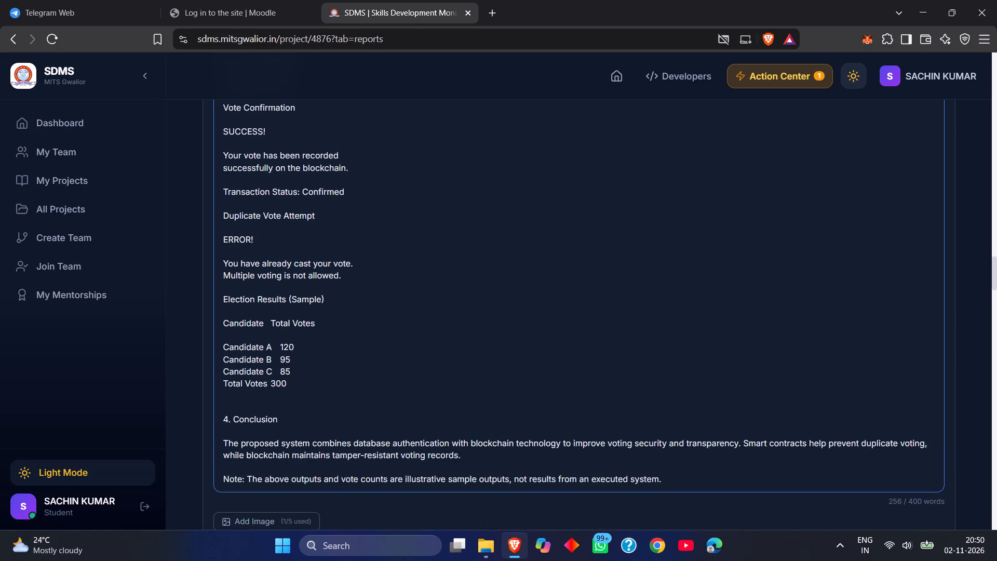
scroll(387, 259, "up", 9)
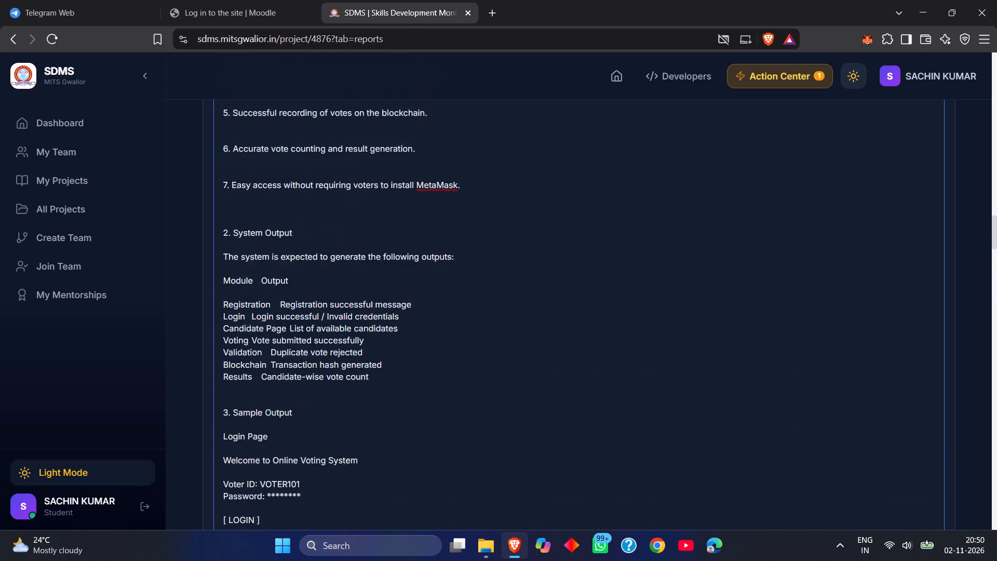
scroll(387, 258, "up", 6)
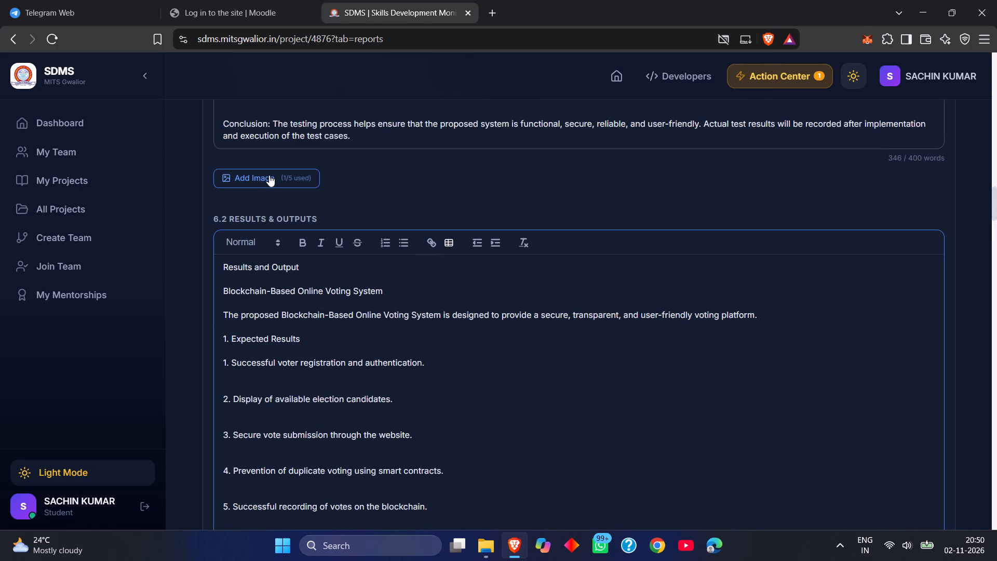
Recheck the 6.1 Testing Methodology & Test Cases text, including its test case list and expected testing outcome.
scroll(330, 158, "up", 4)
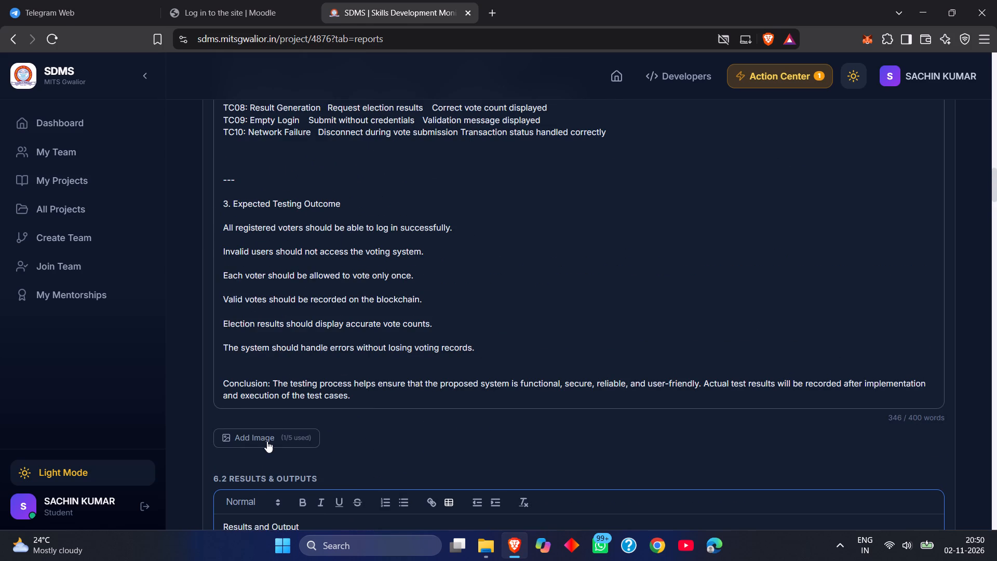
scroll(353, 300, "up", 7)
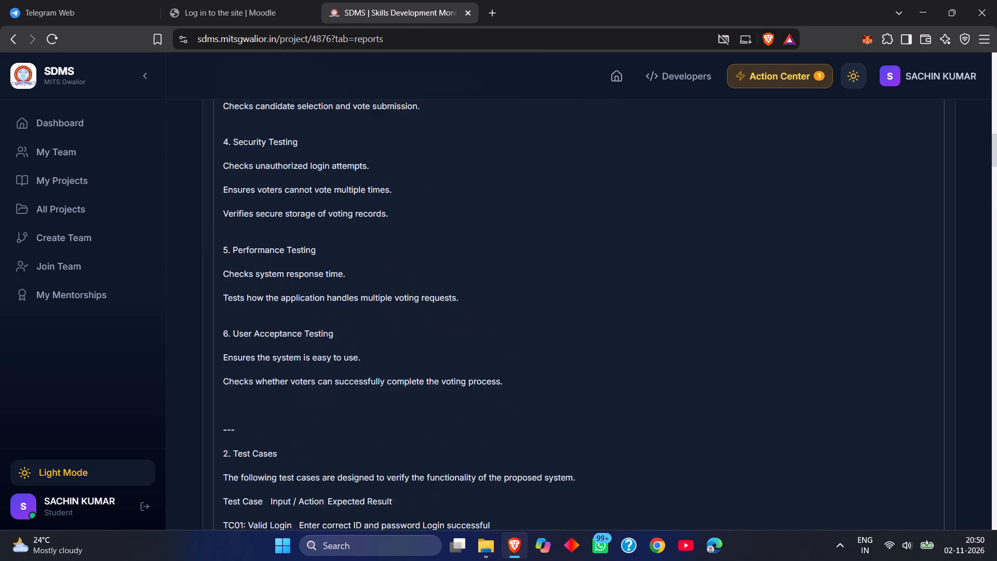
scroll(353, 300, "up", 8)
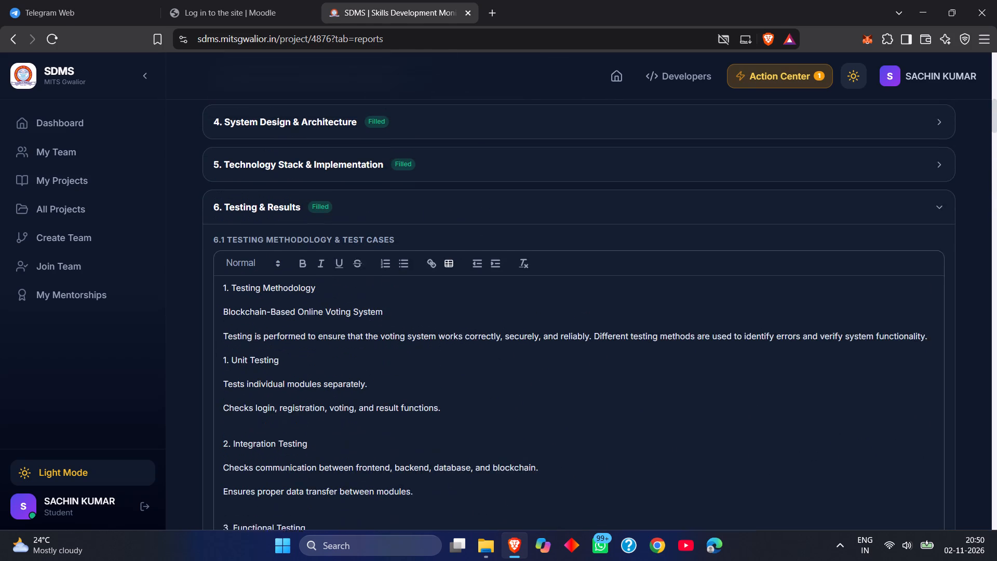
scroll(386, 346, "down", 16)
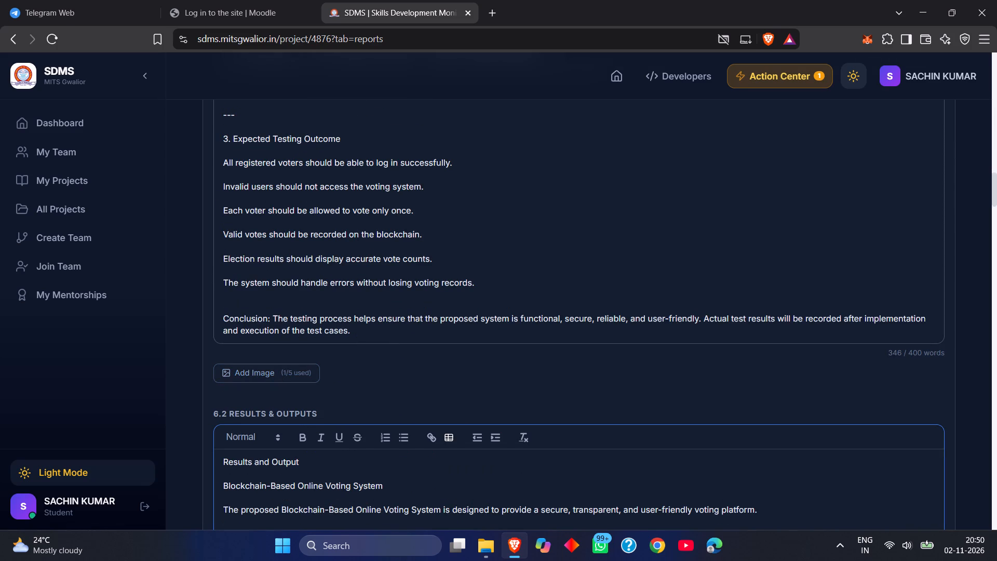
scroll(359, 286, "up", 6)
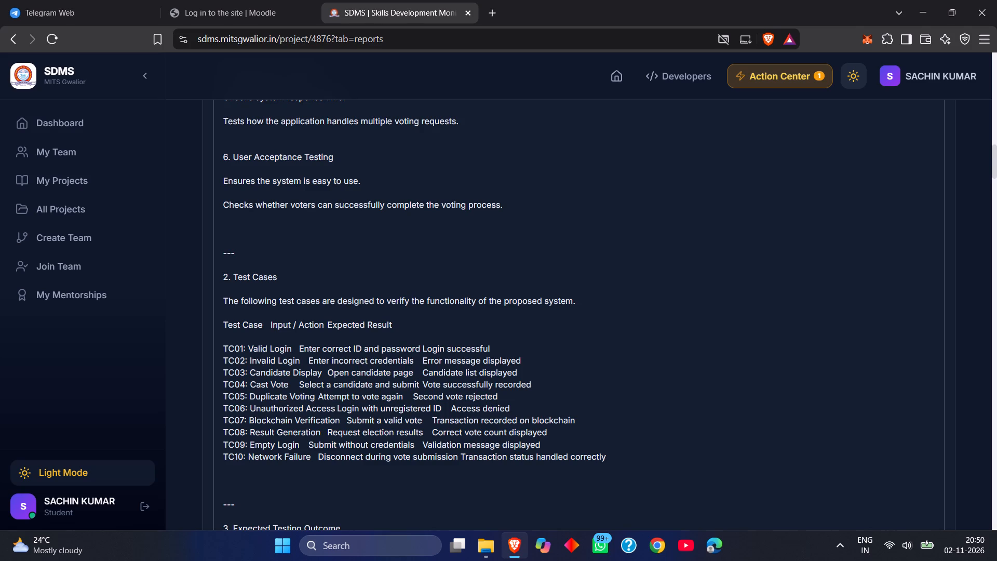
scroll(359, 286, "up", 9)
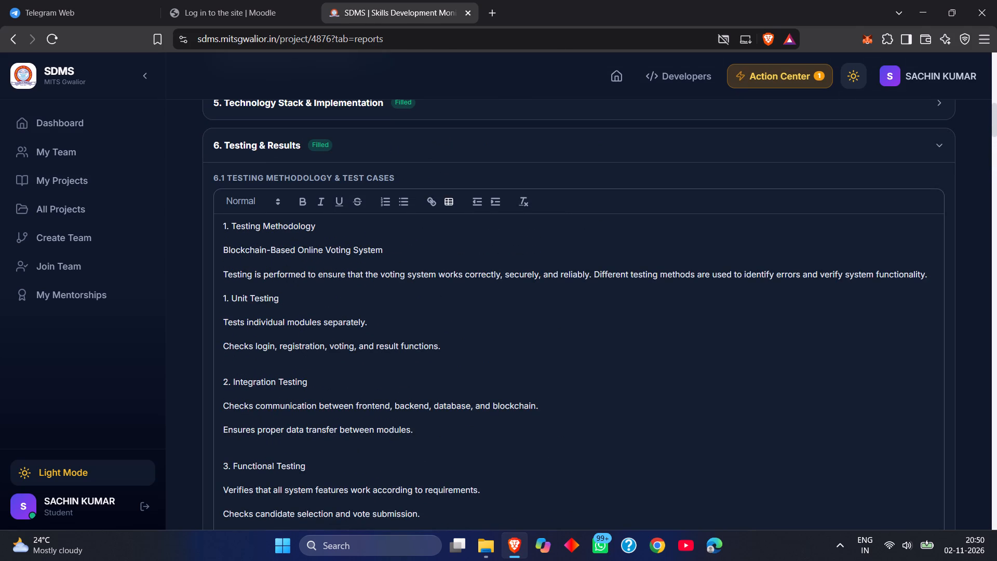
Review the 6.2 Results & Outputs sample output and the 6.3 Performance Analysis text to find where an image belongs.
scroll(332, 306, "down", 12)
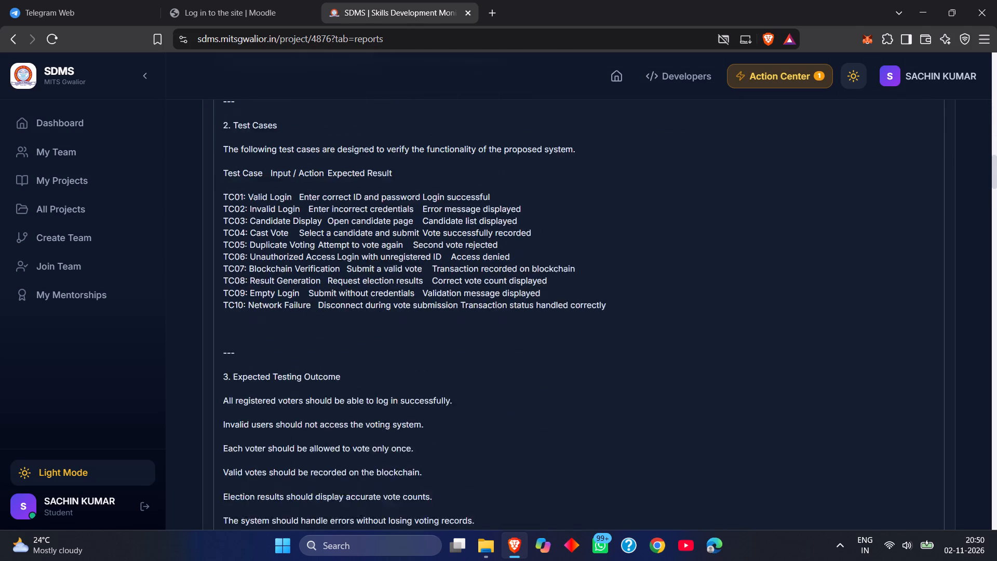
scroll(334, 313, "down", 12)
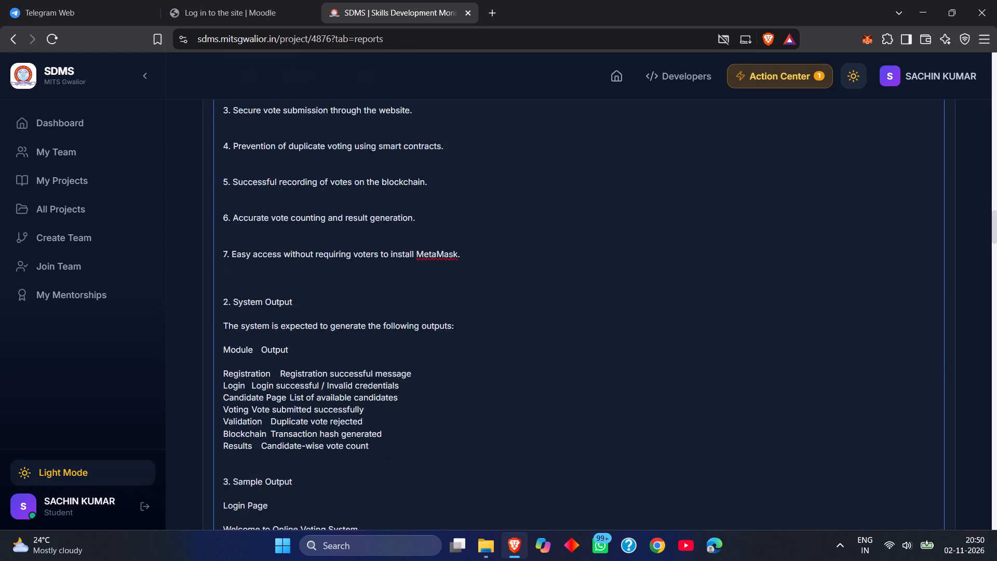
scroll(334, 313, "down", 11)
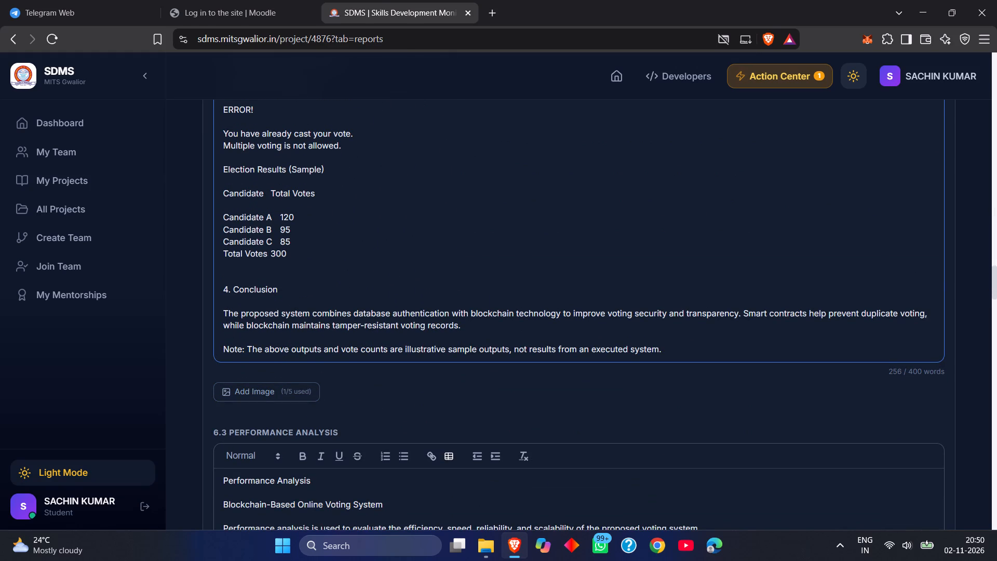
scroll(317, 364, "down", 2)
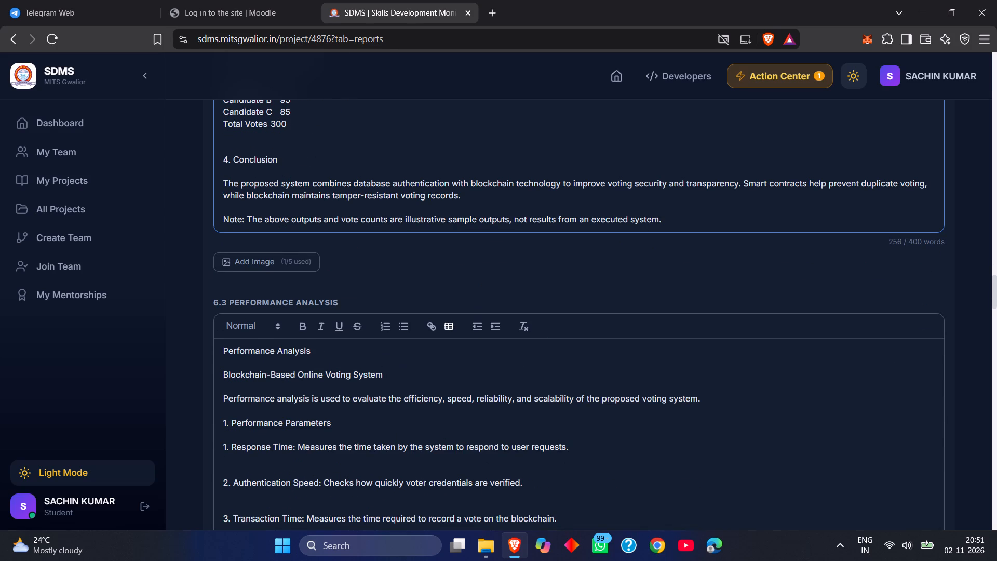
scroll(317, 366, "up", 4)
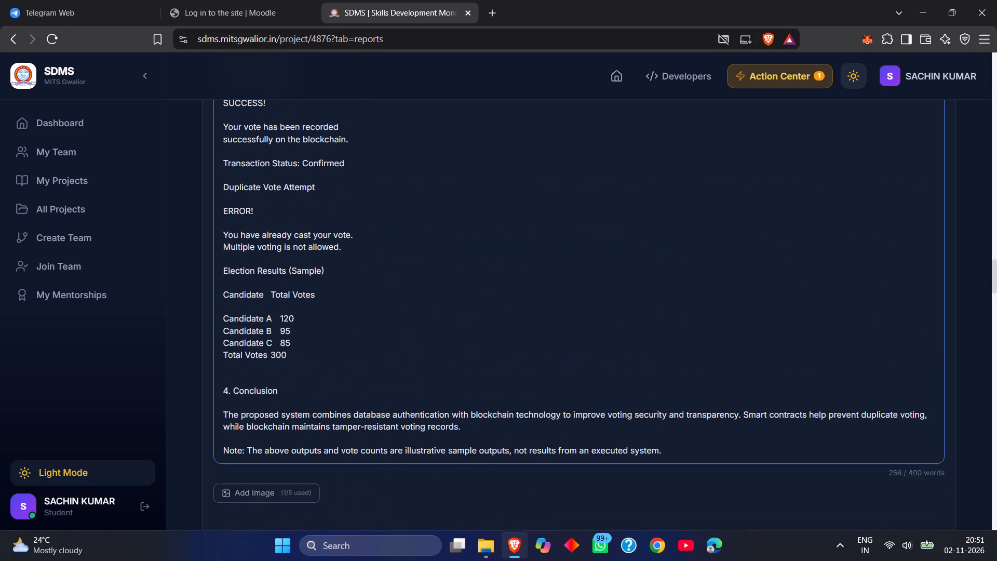
scroll(317, 366, "up", 2)
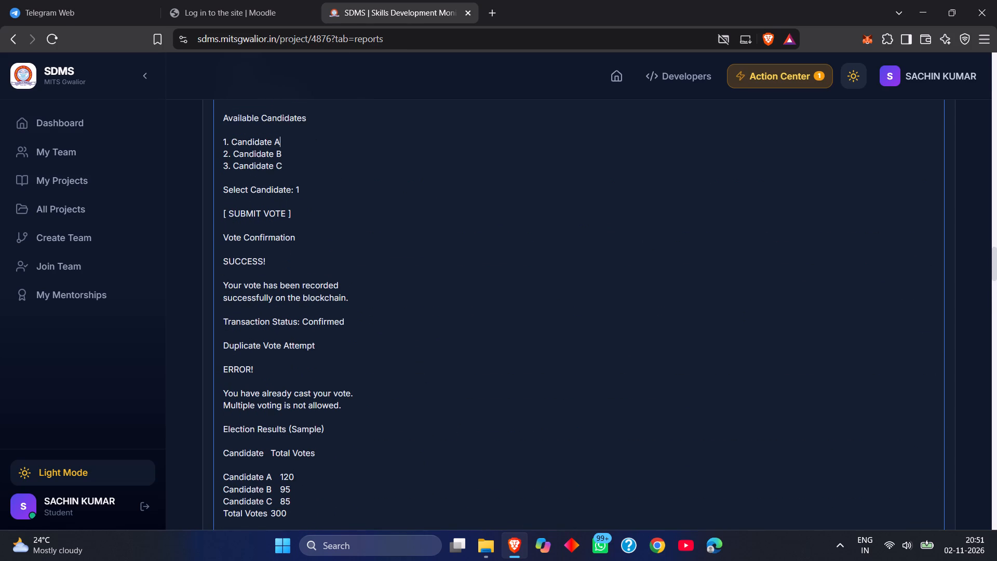
scroll(317, 366, "down", 4)
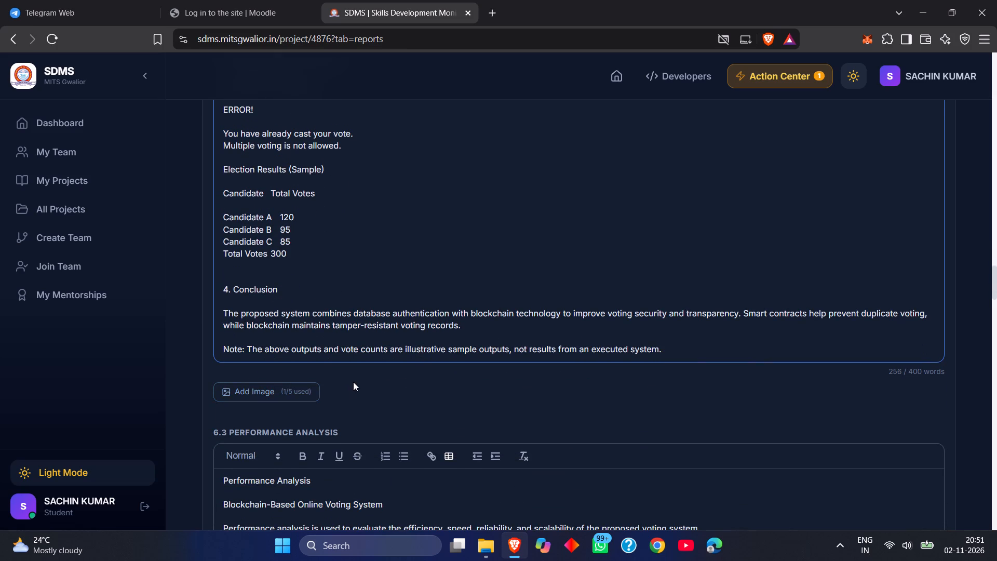
scroll(360, 380, "down", 8)
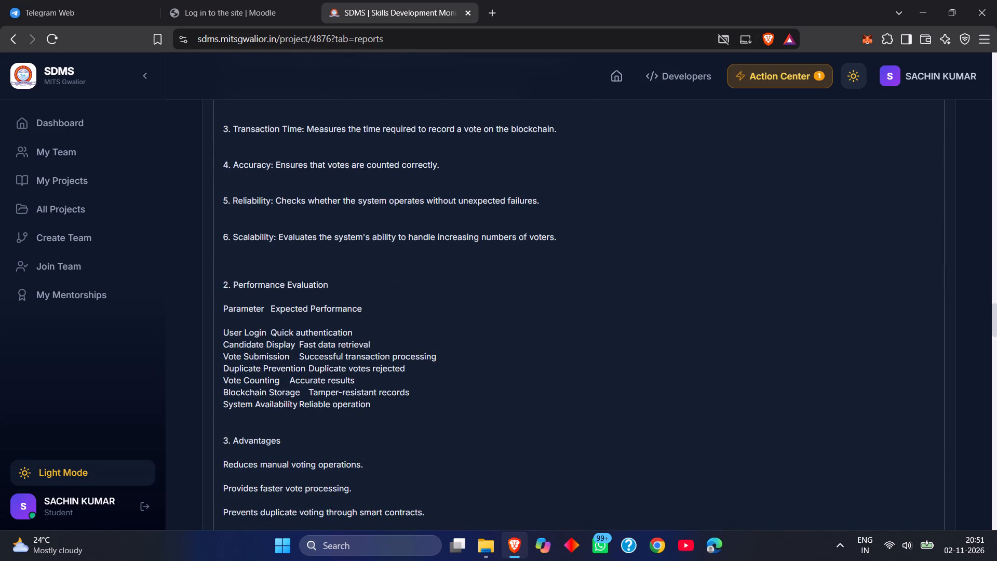
scroll(360, 380, "down", 7)
scroll(360, 380, "up", 8)
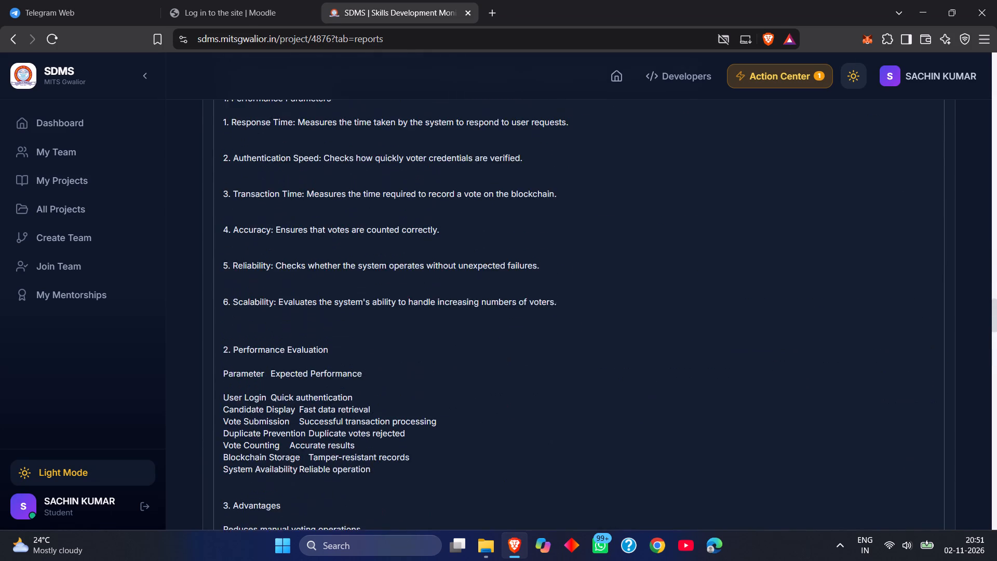
scroll(361, 379, "up", 7)
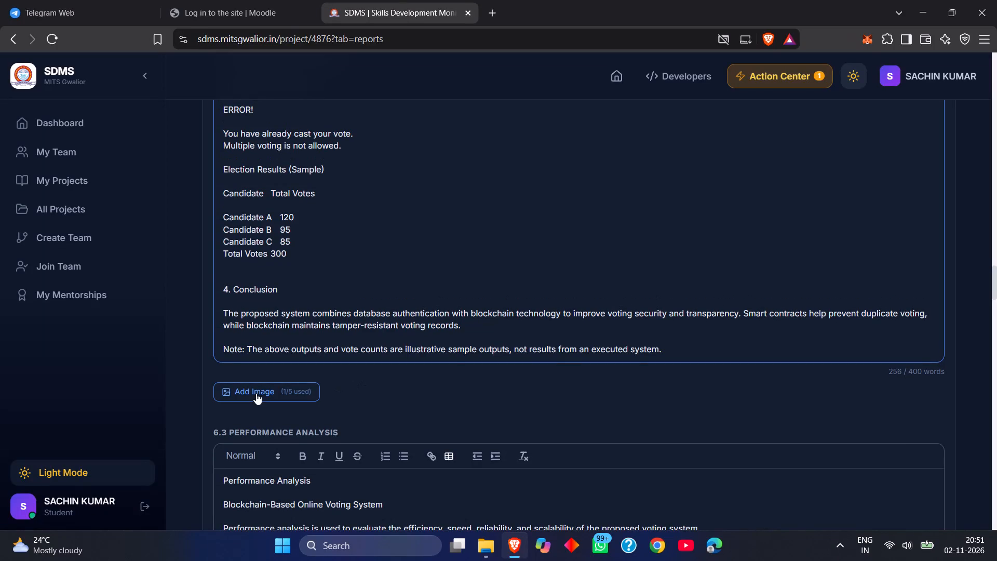
Choose Screenshot 2026-11-02 165954.png from the Gallery as the 6.2 Results & Outputs image and try to upload it without a caption.
left_click(256, 393)
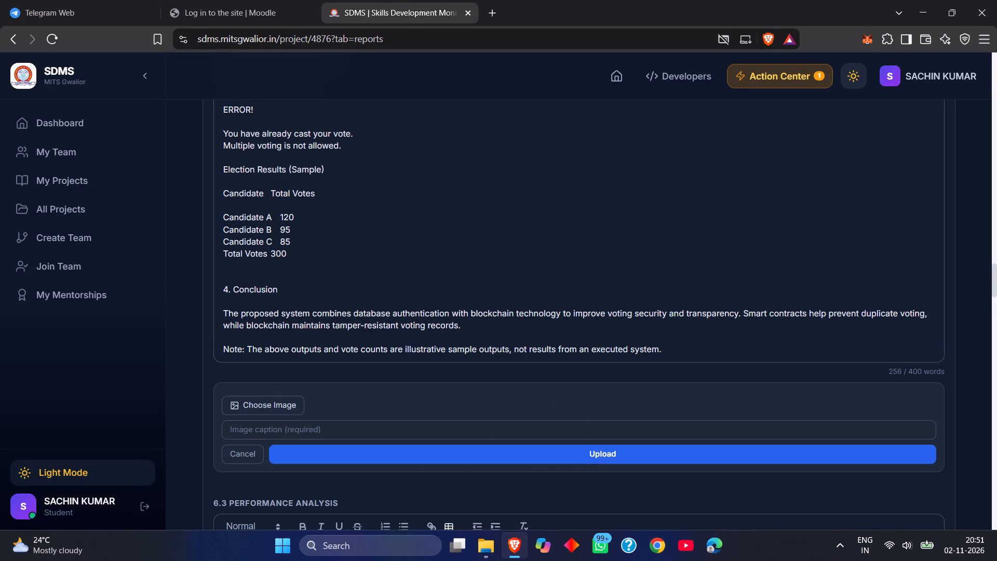
left_click(264, 409)
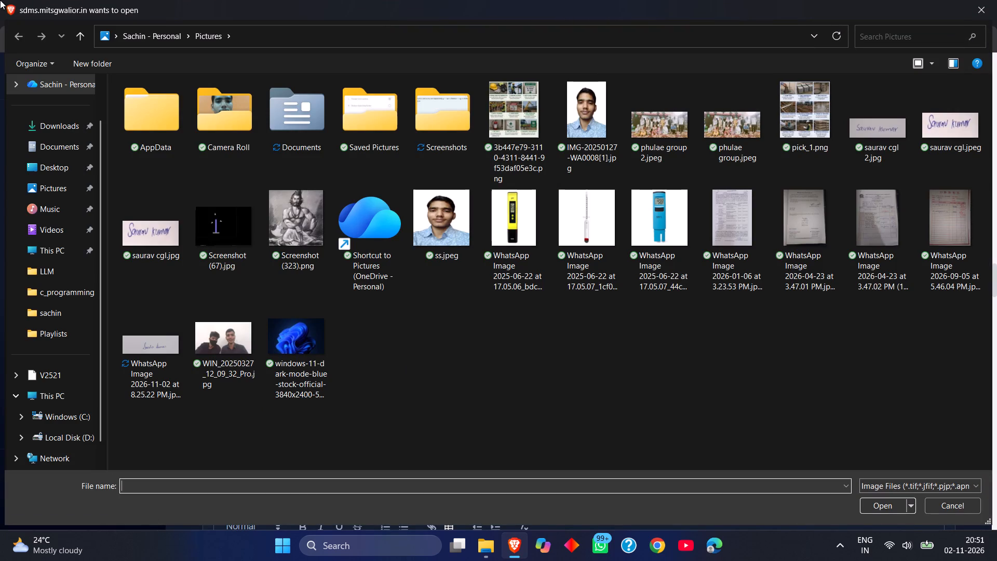
scroll(71, 115, "up", 6)
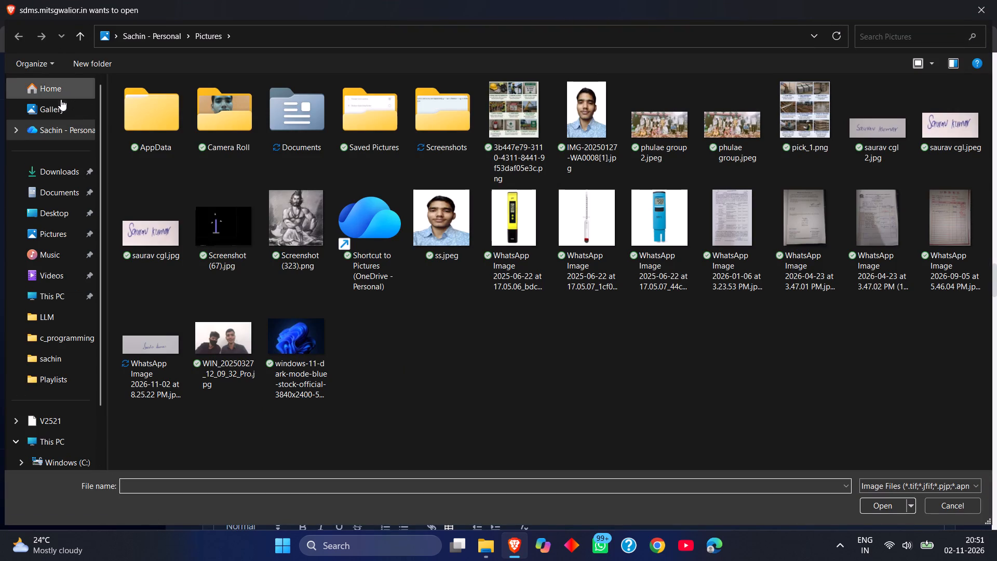
left_click(51, 110)
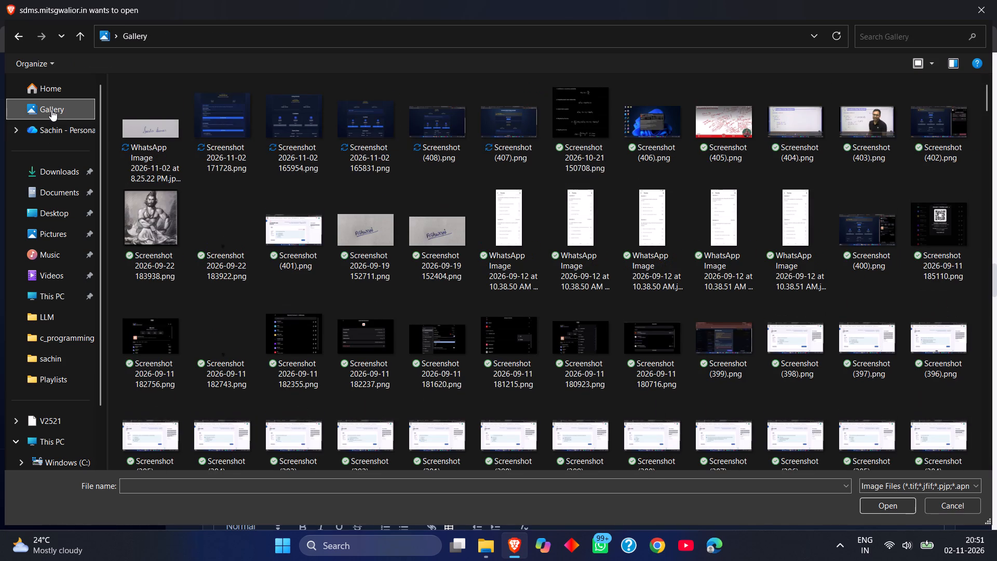
left_click(289, 124)
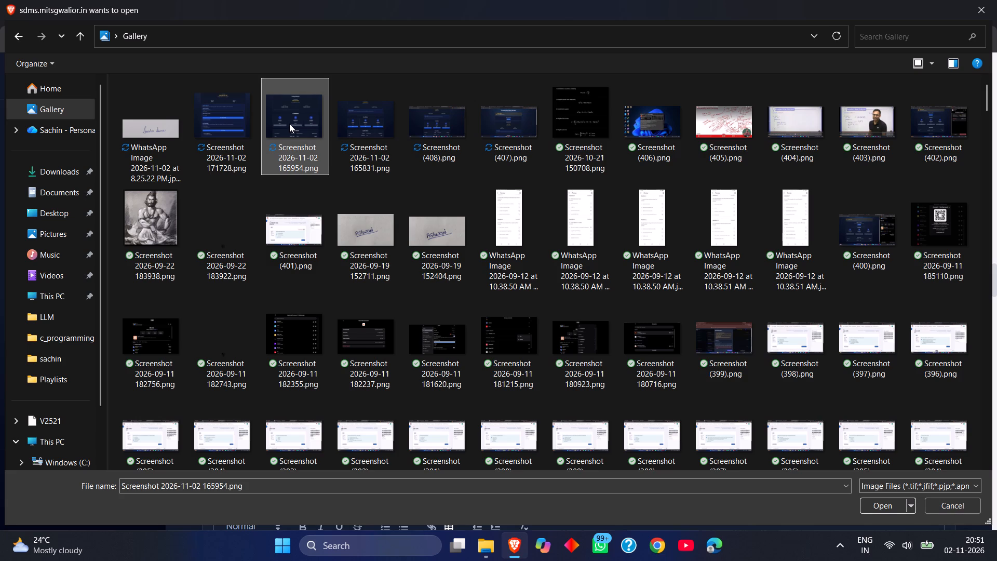
left_click(881, 503)
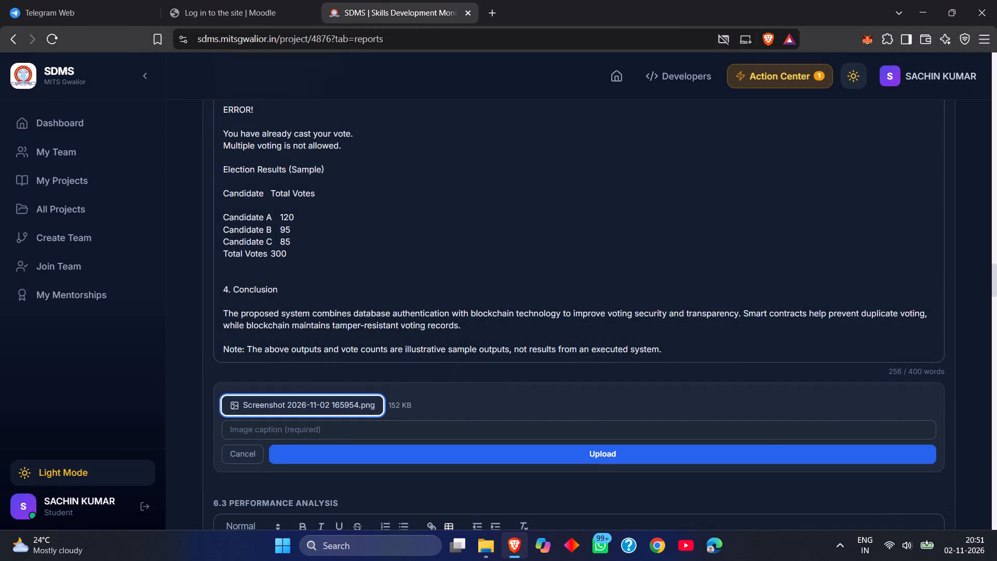
left_click(604, 451)
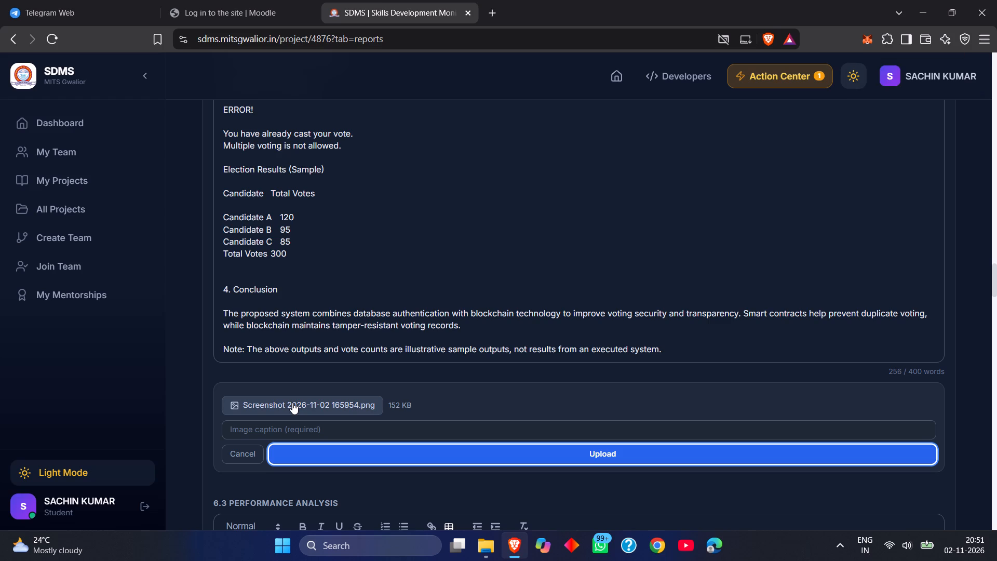
Switch to File Explorer and view Screenshot 2026-11-02 165954.png from the Gallery to check what the 6.2 image shows.
scroll(355, 260, "up", 6)
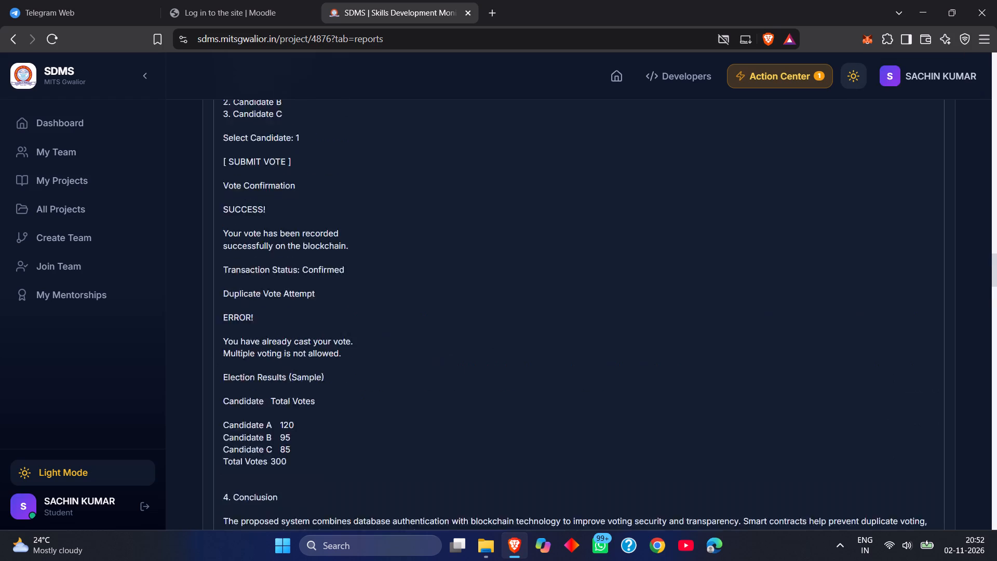
scroll(355, 260, "down", 7)
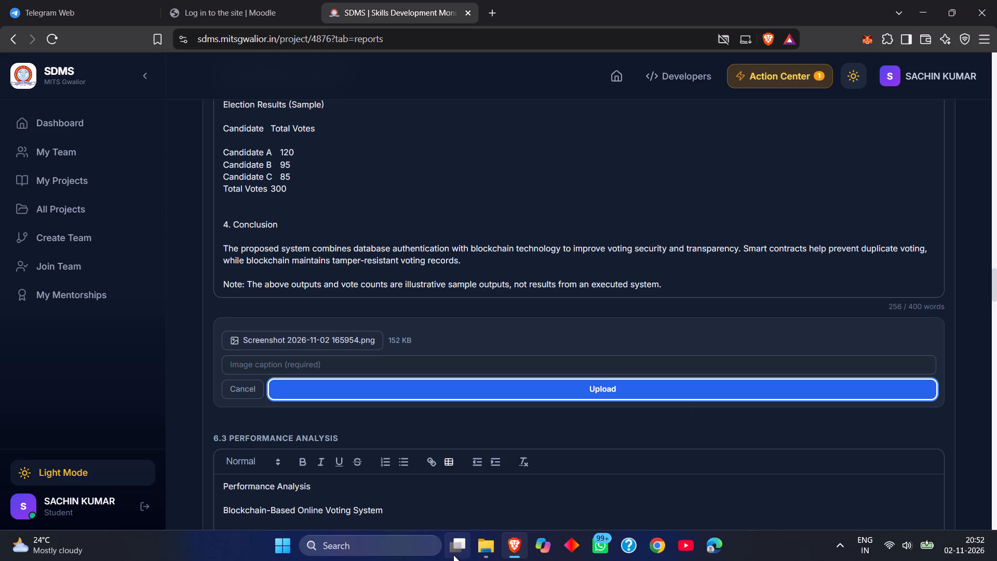
left_click(487, 546)
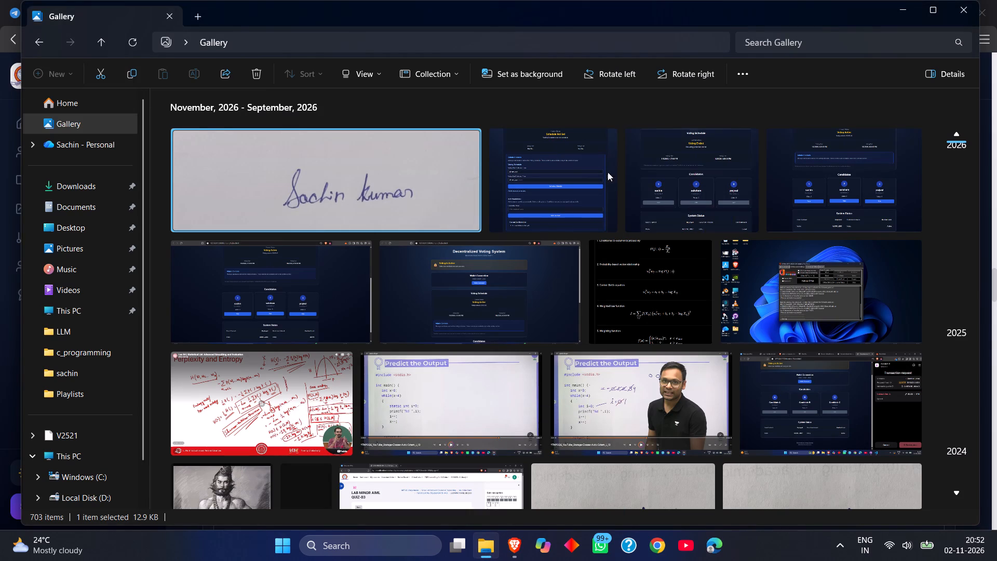
double_click(695, 183)
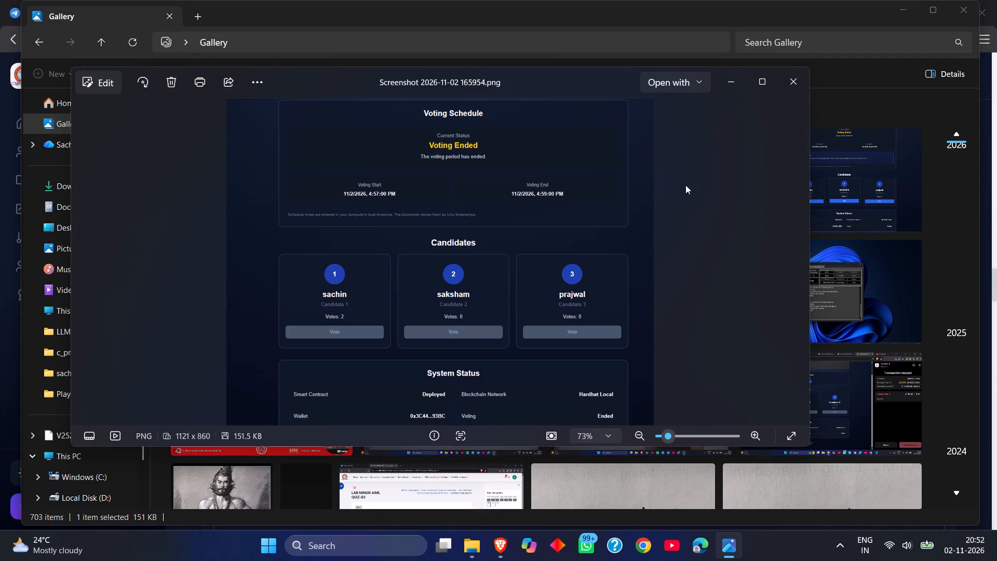
left_click(787, 80)
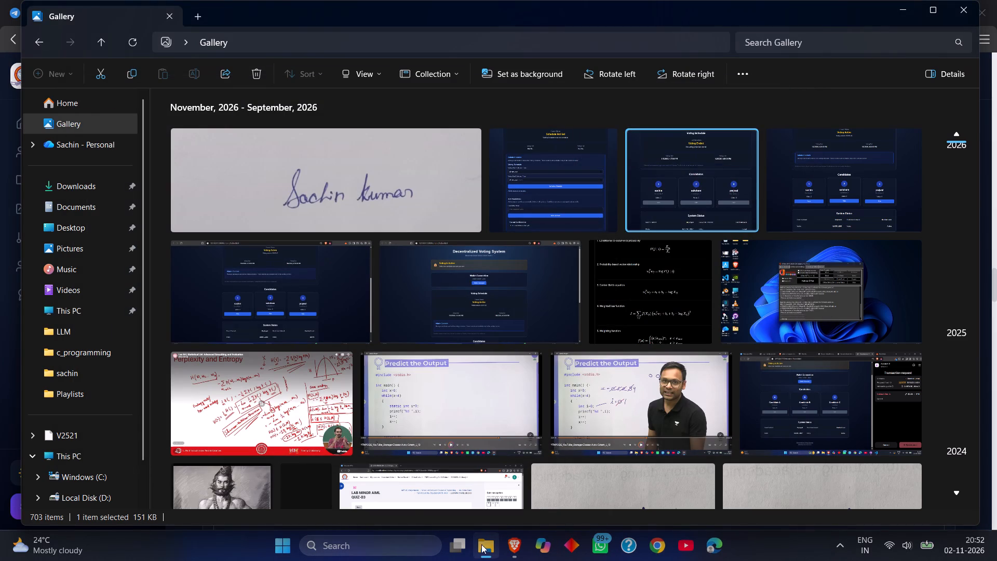
Return to the SDMS report in Brave and reselect Screenshot 2026-11-02 165954.png from the Gallery as the 6.2 Results & Outputs image.
left_click(508, 544)
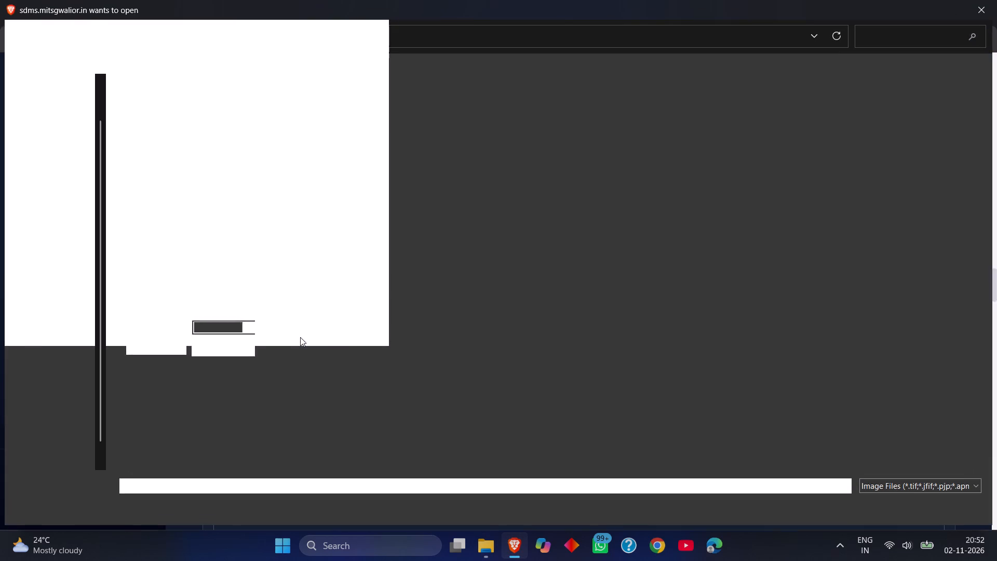
scroll(70, 165, "up", 5)
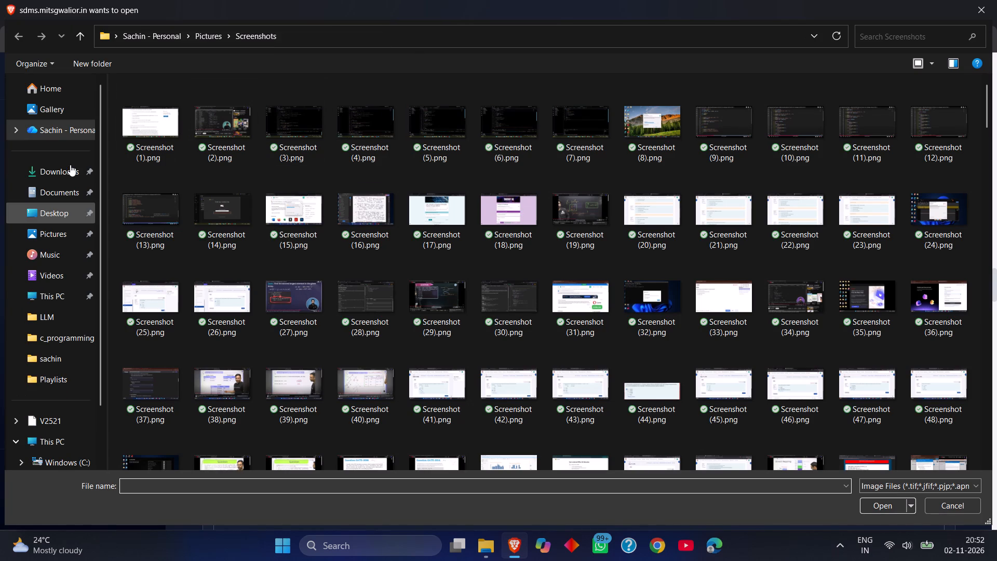
left_click(64, 110)
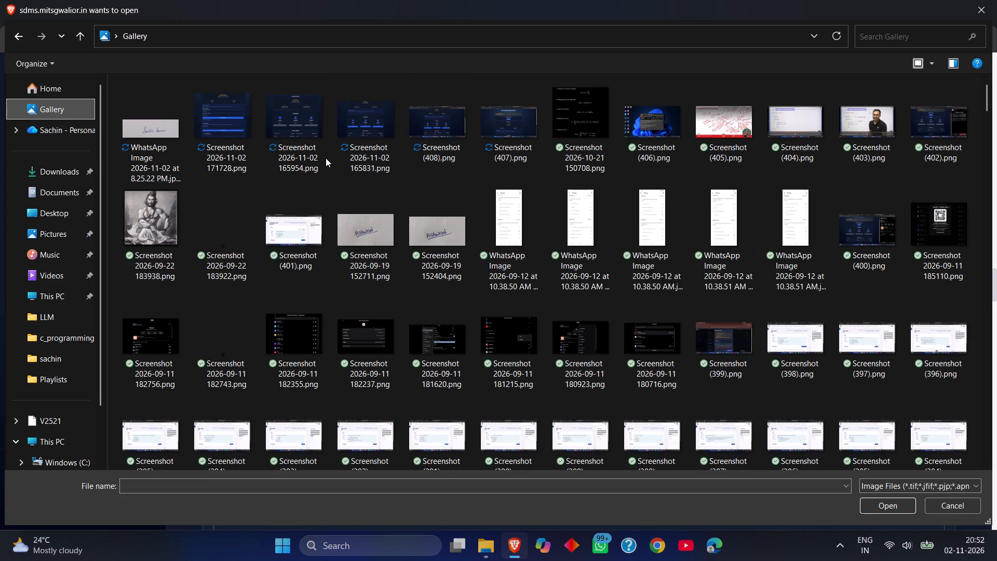
double_click(300, 129)
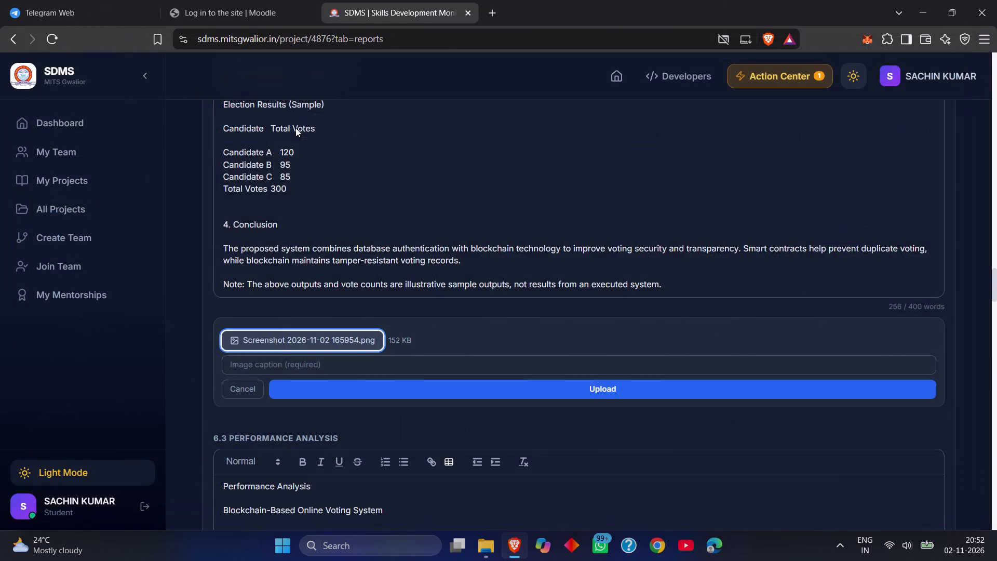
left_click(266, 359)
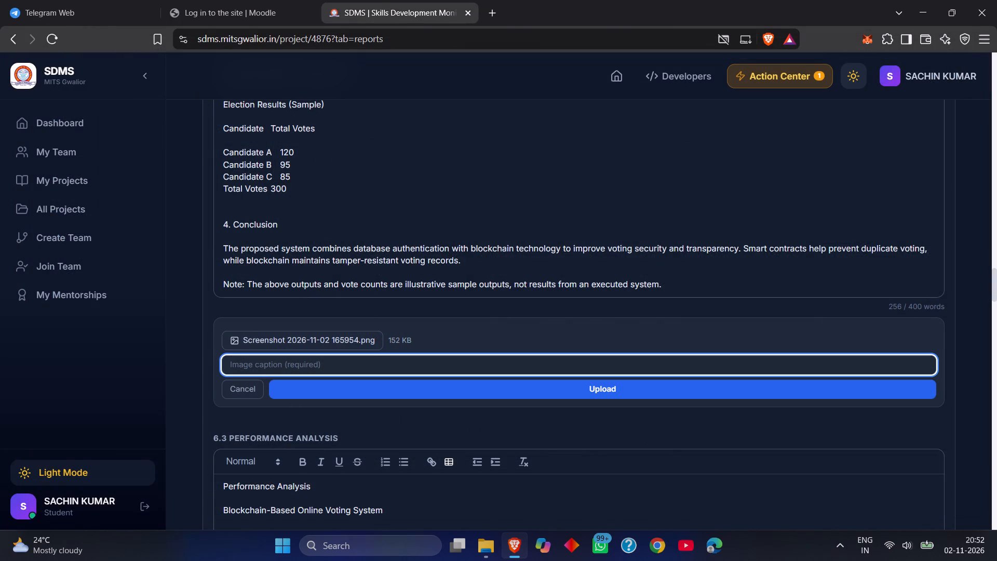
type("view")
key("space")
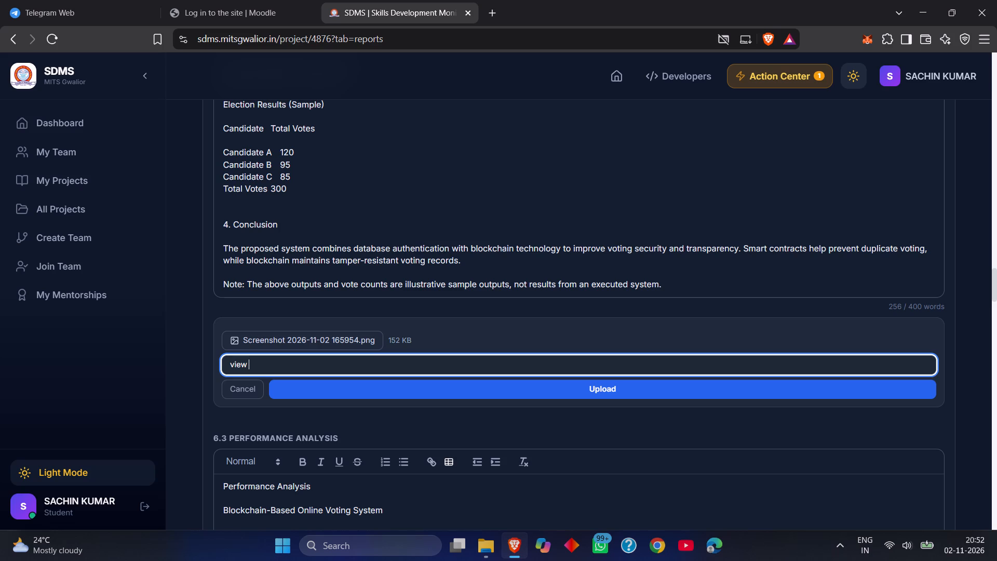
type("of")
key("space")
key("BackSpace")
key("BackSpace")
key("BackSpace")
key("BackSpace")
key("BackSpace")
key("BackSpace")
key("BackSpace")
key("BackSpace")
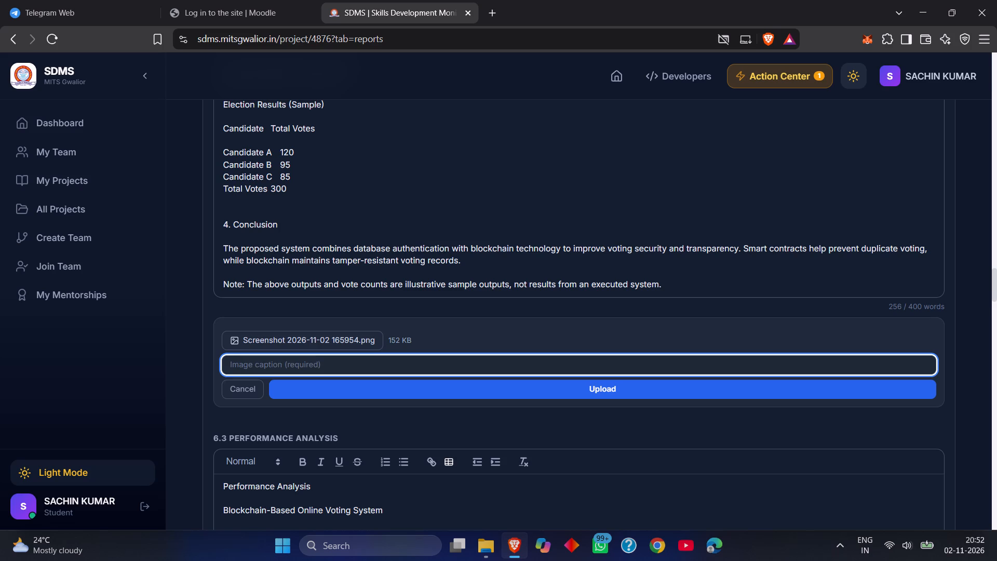
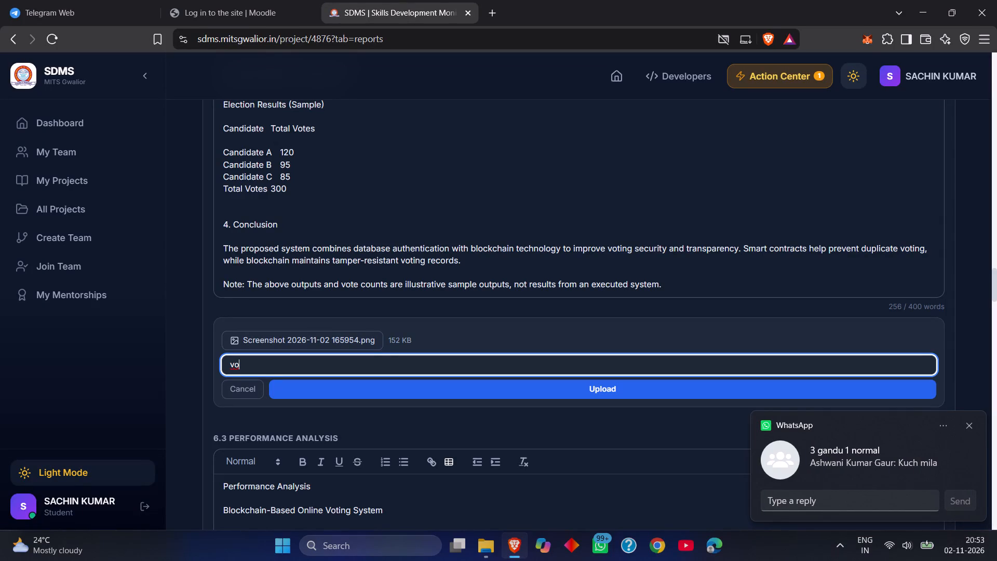
Caption the selected 6.2 Results & Outputs screenshot "view of voting end after successful vote" and upload it.
key("BackSpace")
key("BackSpace")
type("view")
key("space")
type("of")
key("space")
type("voting")
key("space")
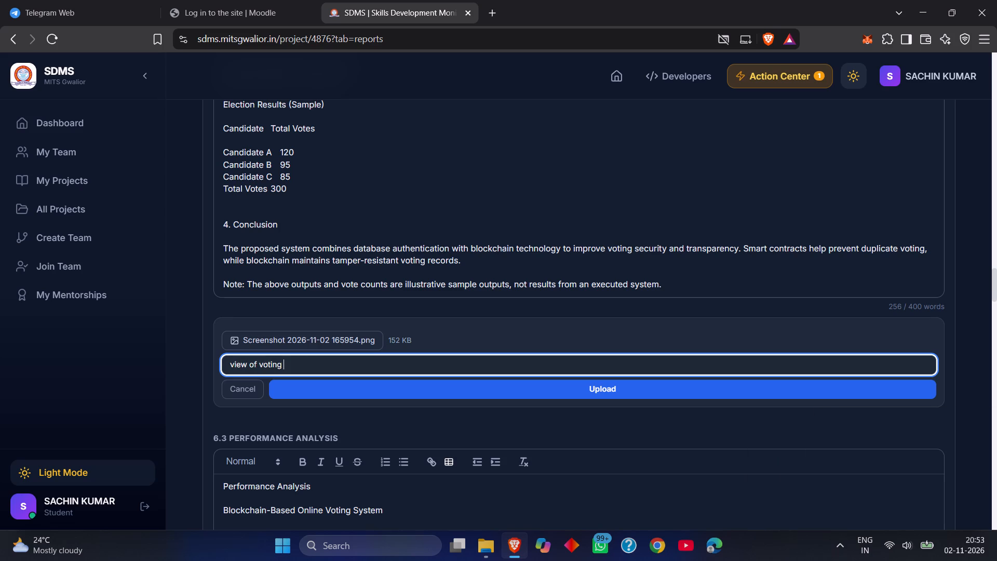
type("end")
key("space")
type("after")
key("space")
type("su")
type("ccess")
type("fuk")
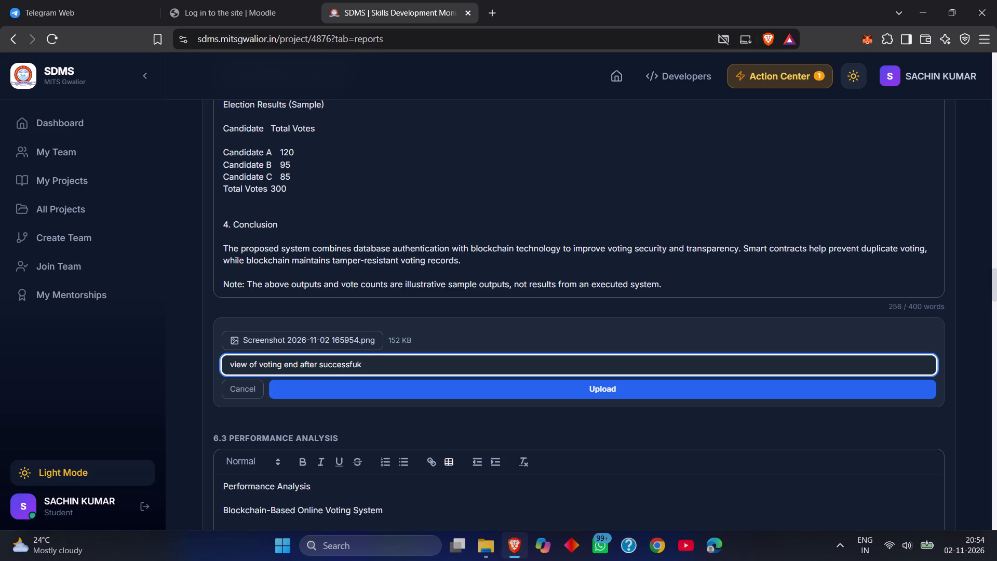
key("BackSpace")
type("l")
key("space")
key("v")
type("ote")
left_click(600, 390)
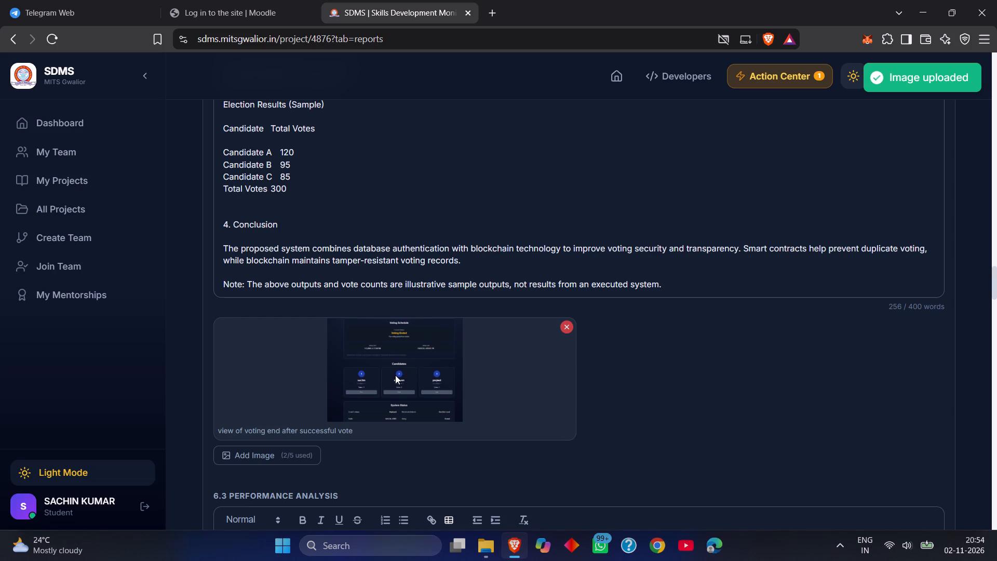
Try to open the uploaded 6.2 Results & Outputs image for a closer look.
double_click(395, 375)
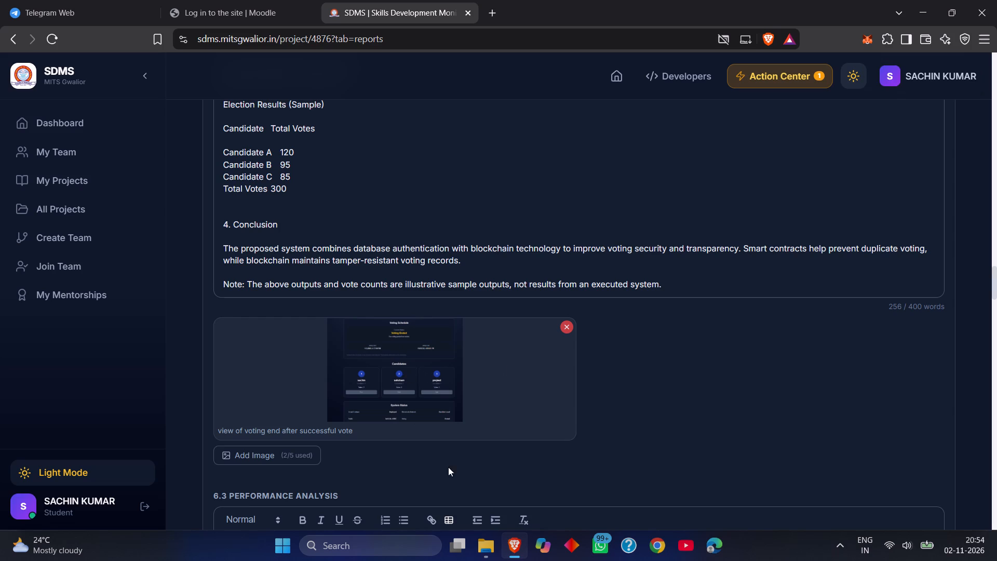
double_click(401, 392)
scroll(393, 382, "down", 1)
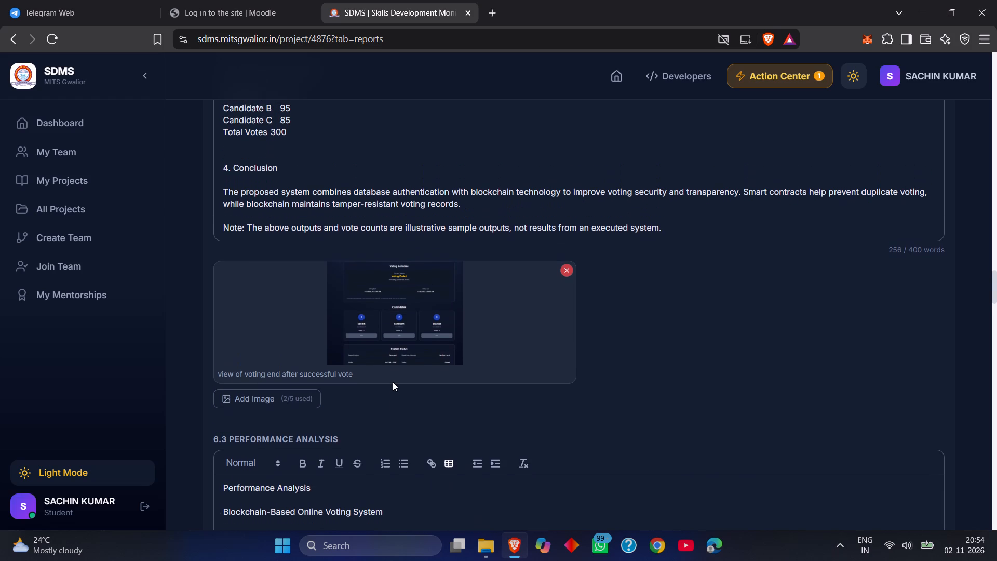
scroll(393, 382, "down", 1)
left_click(311, 343)
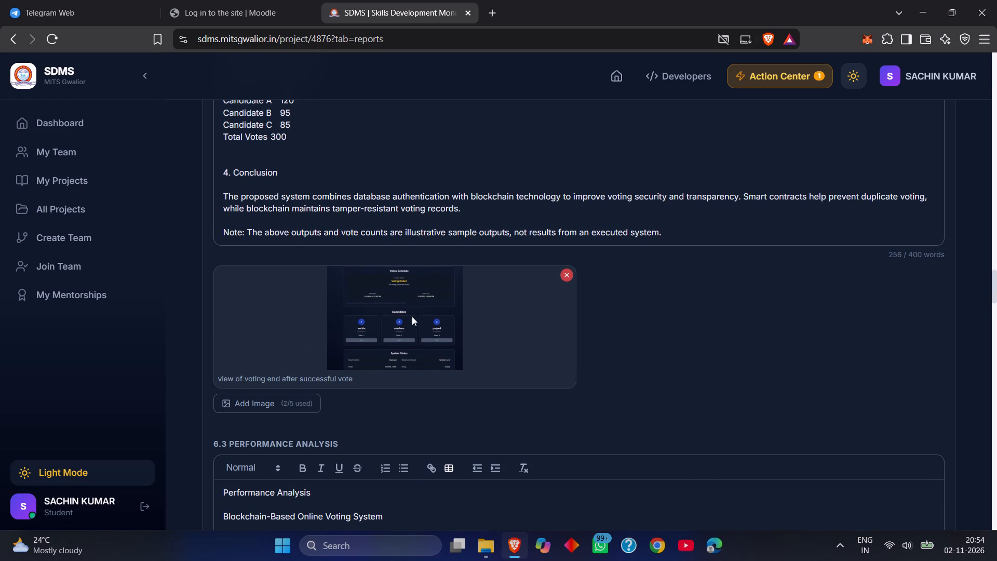
left_click(744, 328)
Save the report draft with the new 6.2 image included.
scroll(586, 197, "up", 9)
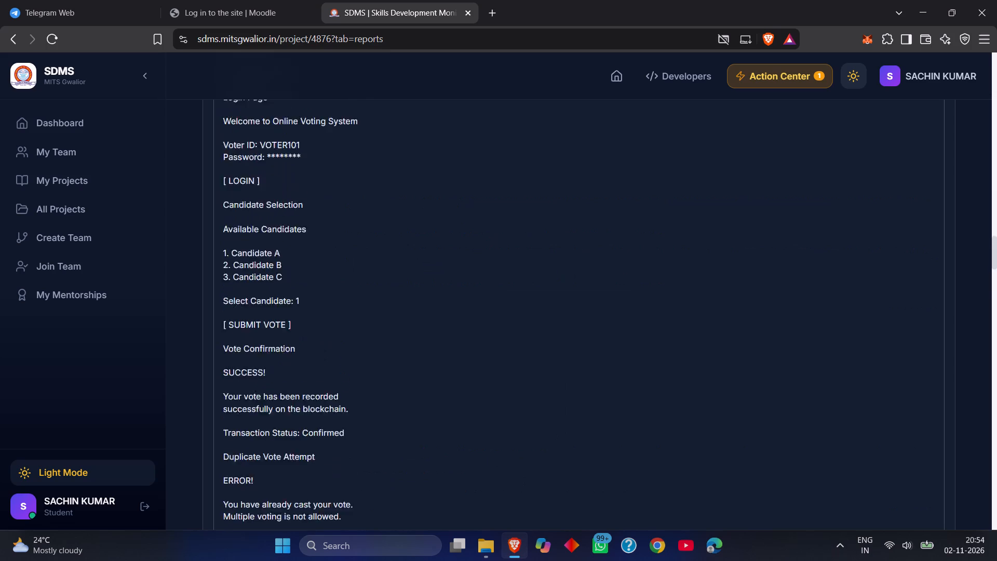
scroll(586, 197, "up", 16)
scroll(586, 197, "up", 17)
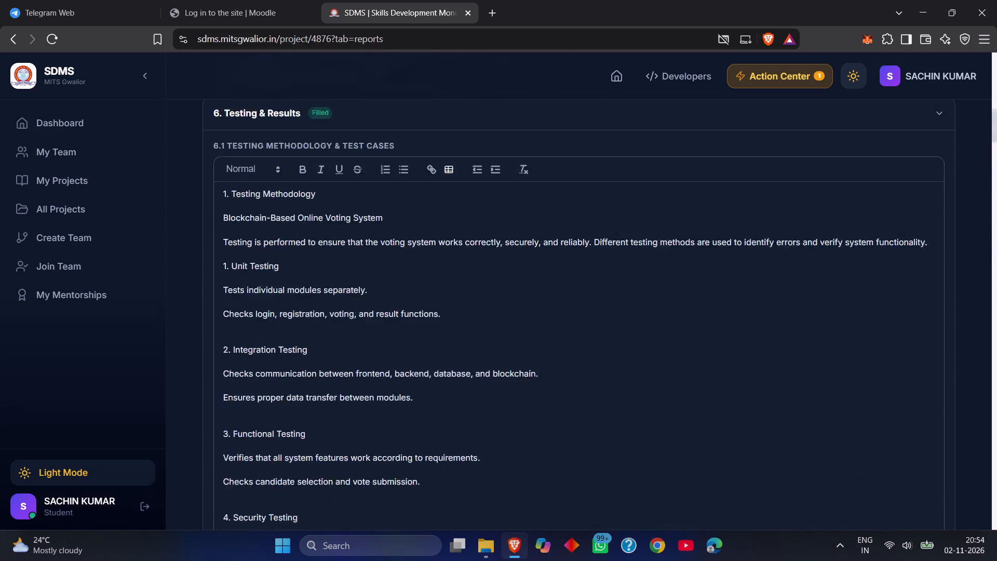
scroll(586, 197, "up", 8)
scroll(586, 197, "down", 5)
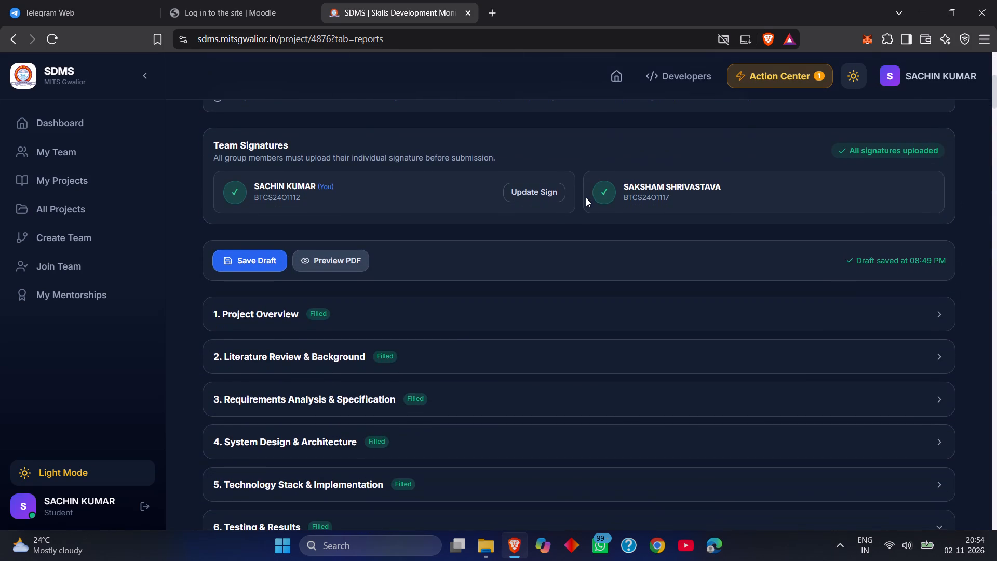
left_click(253, 252)
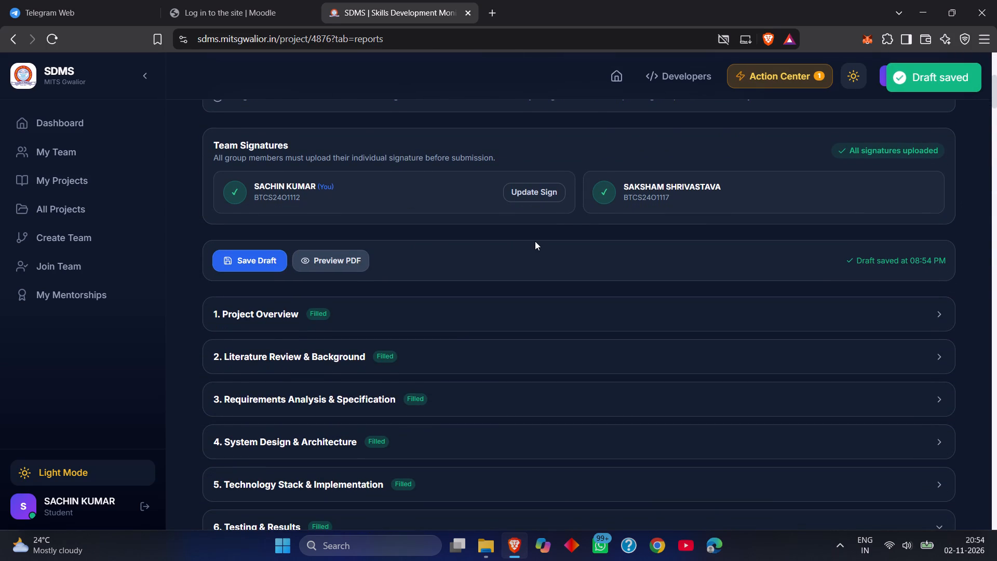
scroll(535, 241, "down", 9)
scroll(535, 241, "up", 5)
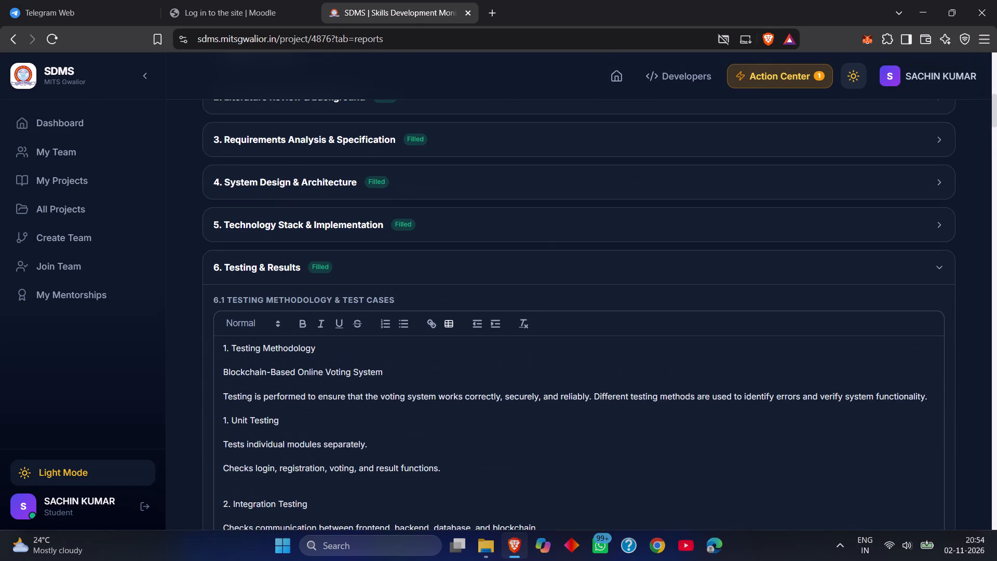
Collapse the 6. Testing & Results section and run the plagiarism check on the project report.
left_click(932, 264)
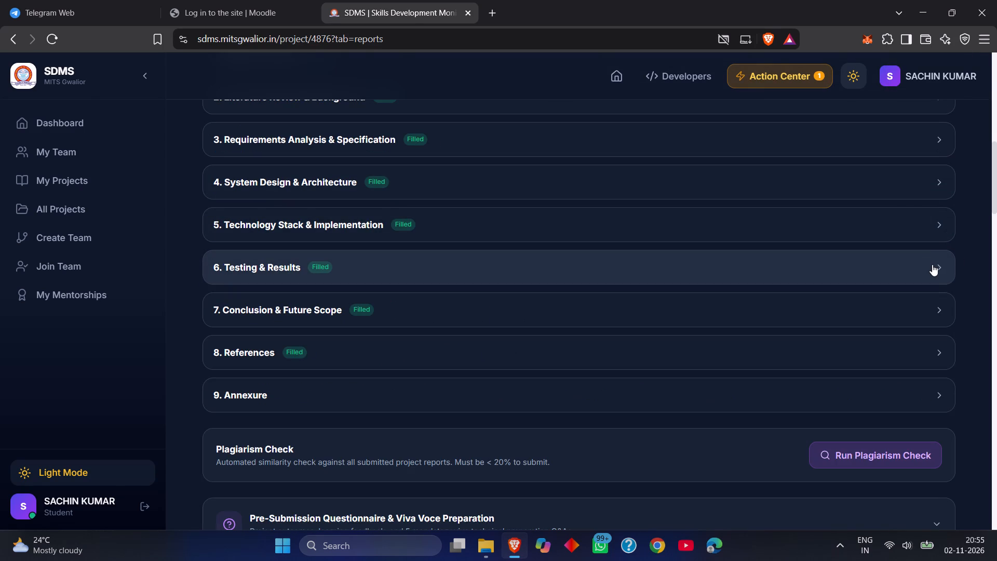
left_click(873, 451)
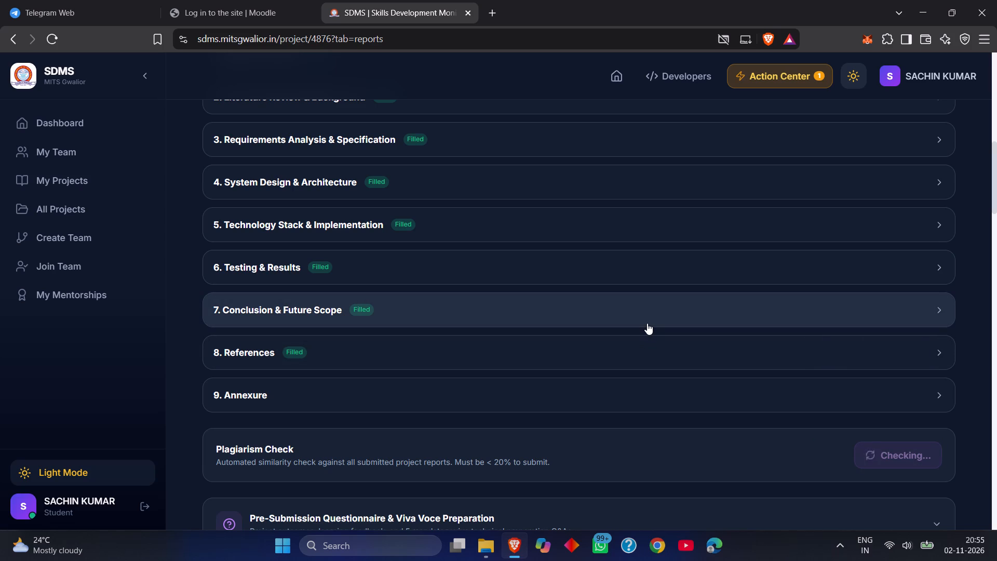
scroll(680, 327, "down", 2)
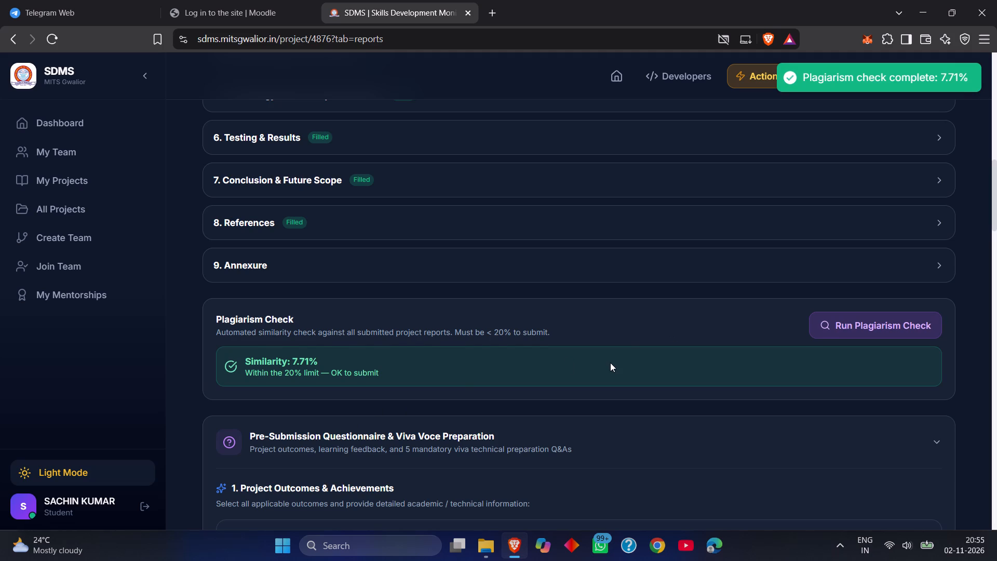
Look over the pre-submission questionnaire and examine the Submit for Faculty Review requirements checklist.
scroll(610, 363, "down", 7)
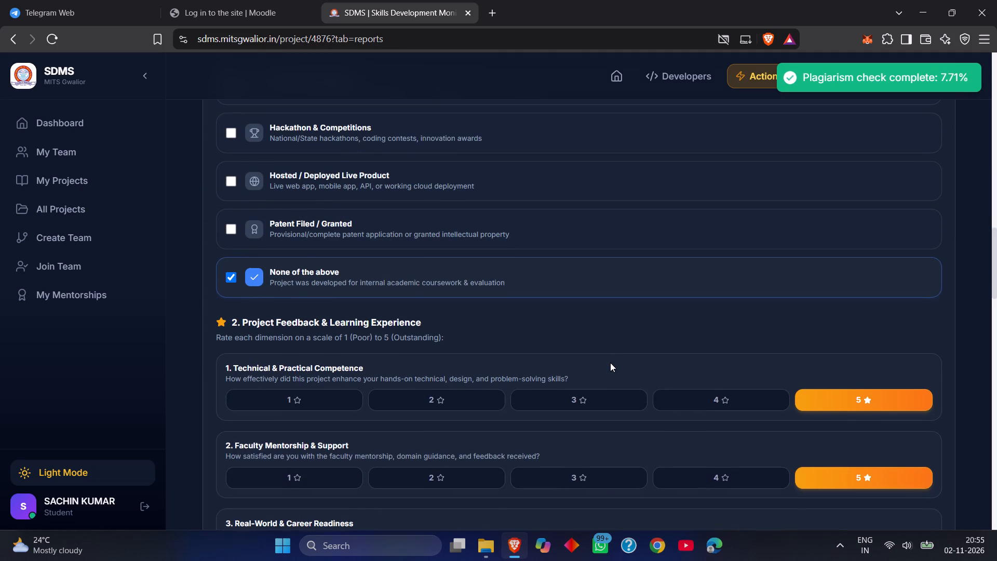
scroll(610, 363, "down", 15)
scroll(610, 363, "down", 9)
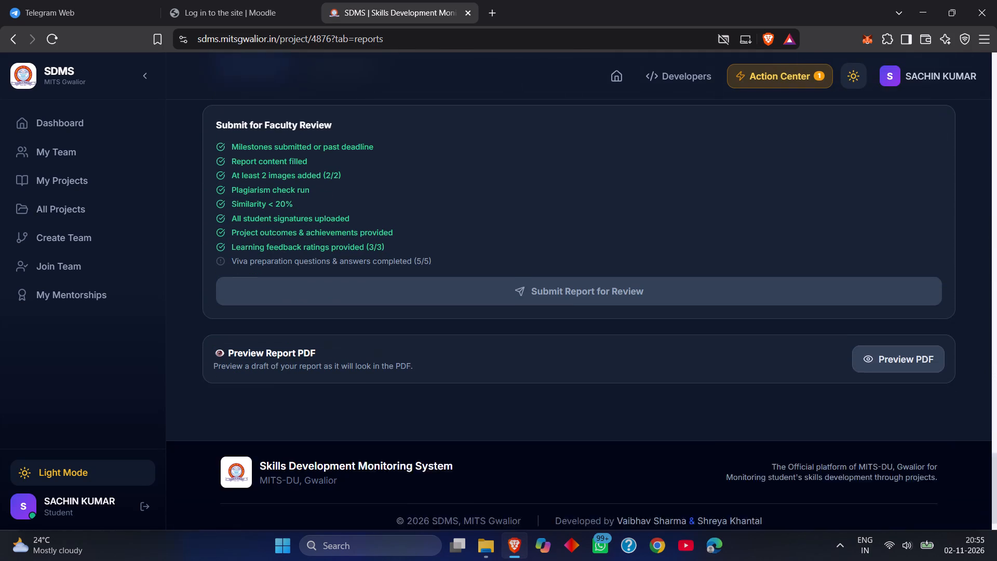
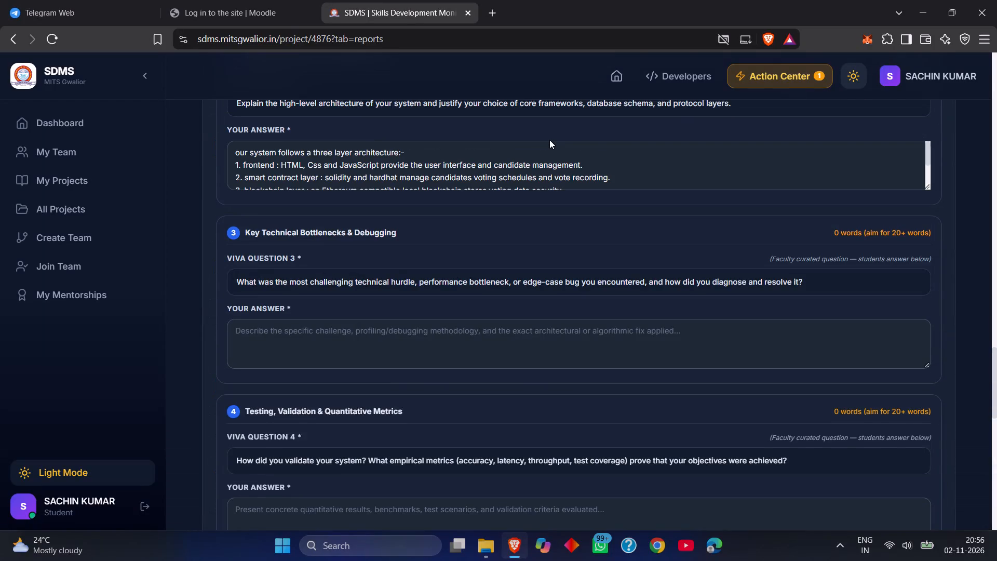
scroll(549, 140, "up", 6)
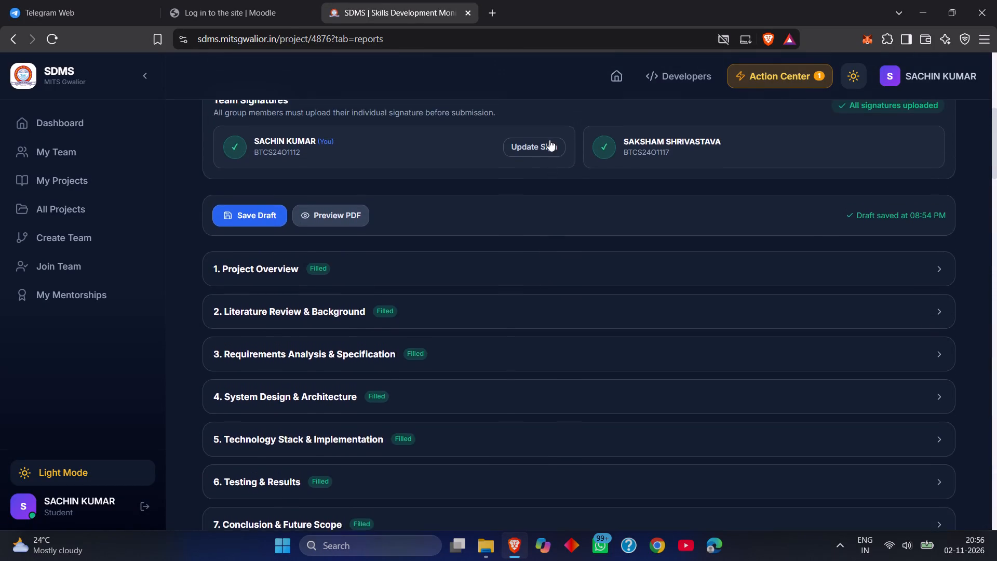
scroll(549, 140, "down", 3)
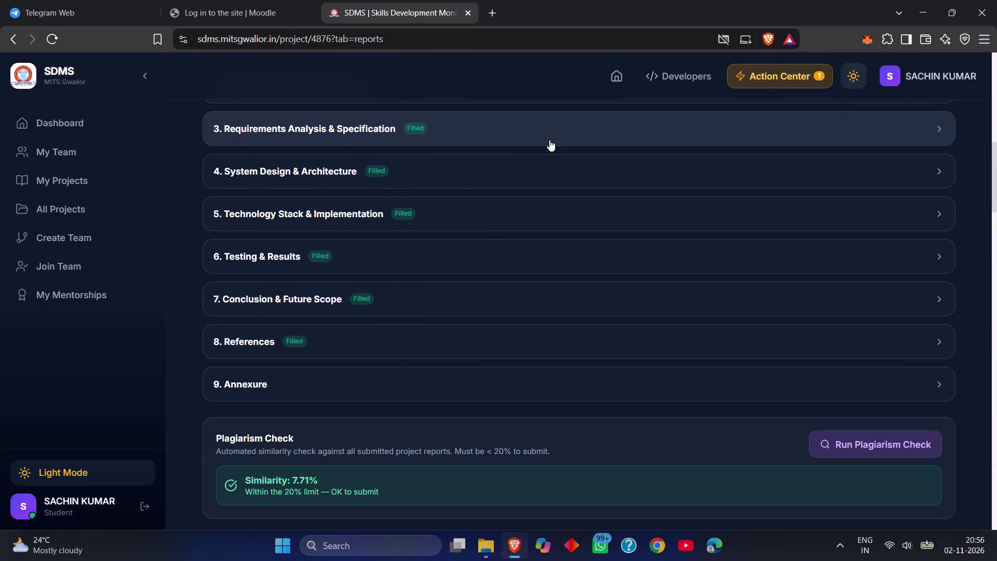